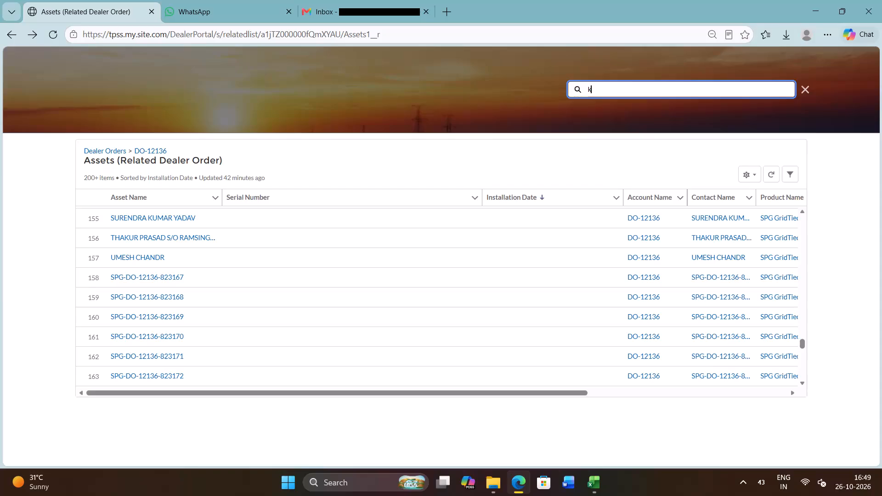
Search the dealer portal for the customer by first and middle name and open the matching record under Assets.
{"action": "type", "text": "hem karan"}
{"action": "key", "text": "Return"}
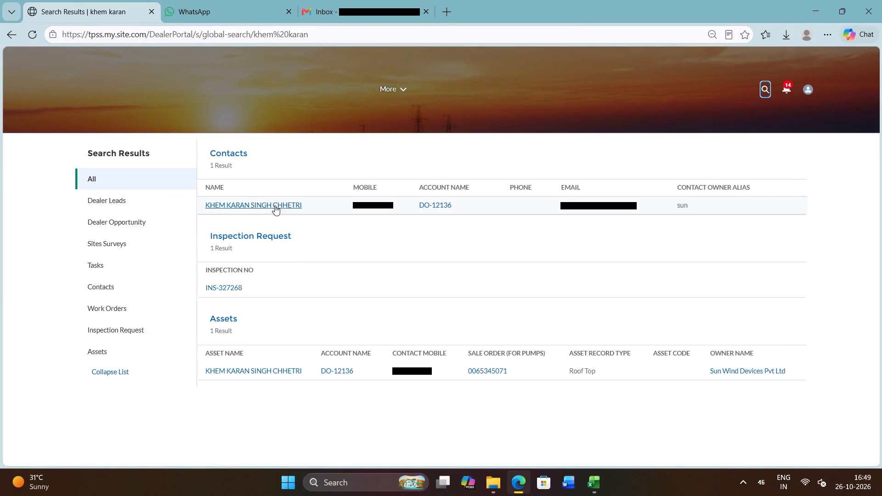
{"action": "left_click", "coordinate": [261, 371]}
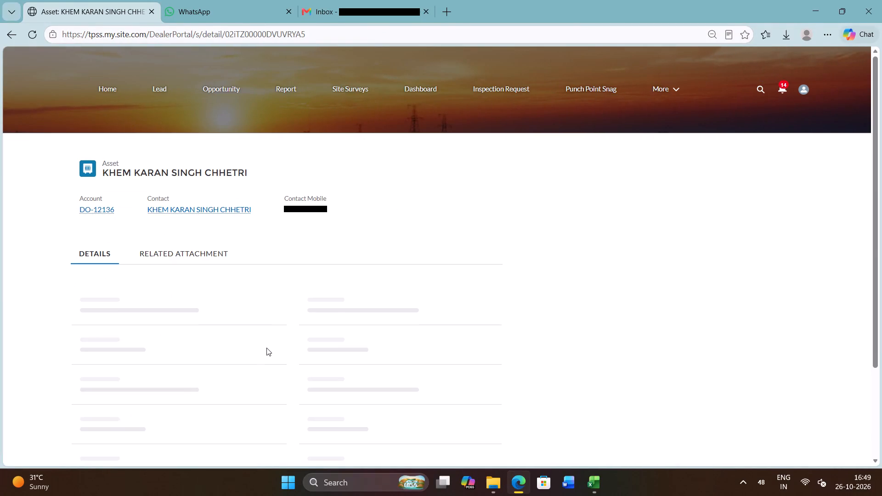
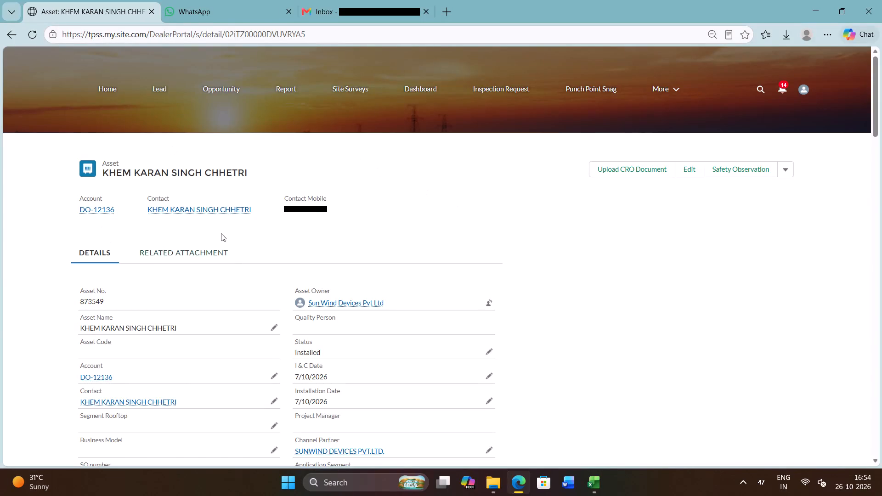
Open the customer's warranty document PDF from Notes & Attachments in the asset's related attachments.
{"action": "left_click", "coordinate": [222, 233]}
{"action": "left_click", "coordinate": [212, 241]}
{"action": "scroll", "coordinate": [413, 330], "scroll_direction": "down", "scroll_amount": 3}
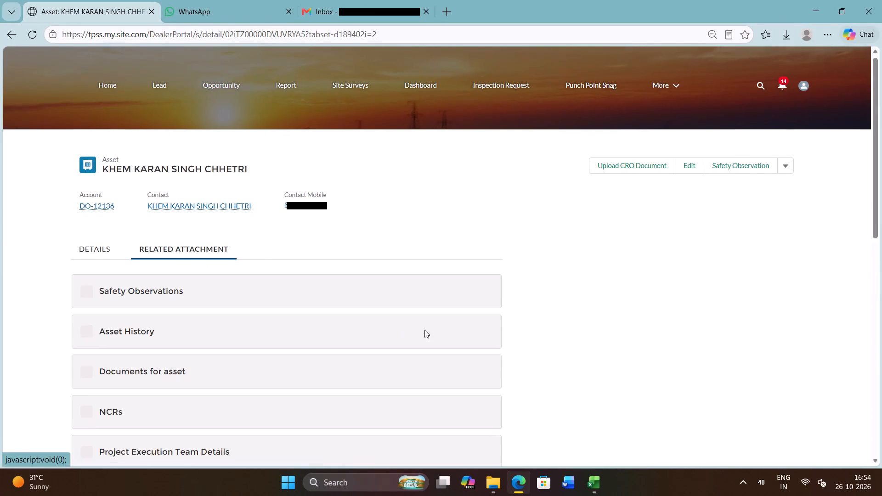
{"action": "scroll", "coordinate": [424, 330], "scroll_direction": "down", "scroll_amount": 5}
{"action": "scroll", "coordinate": [277, 259], "scroll_direction": "down", "scroll_amount": 6}
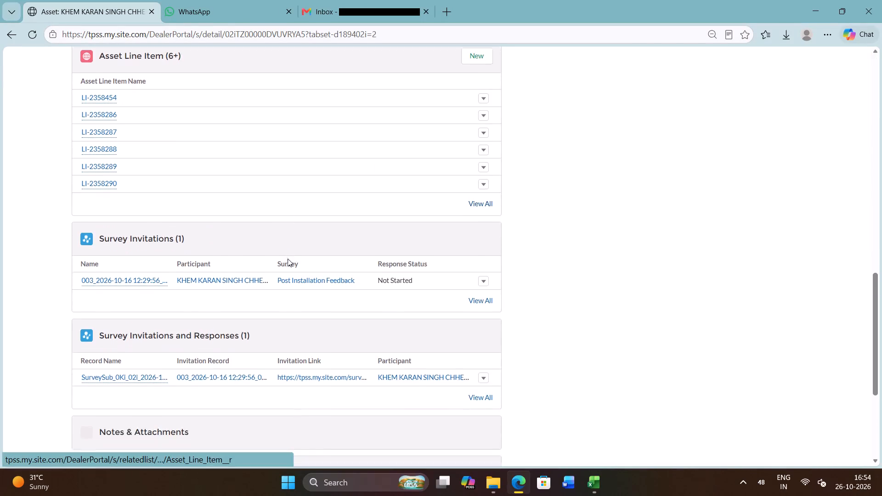
{"action": "scroll", "coordinate": [288, 259], "scroll_direction": "down", "scroll_amount": 2}
{"action": "left_click", "coordinate": [175, 249]}
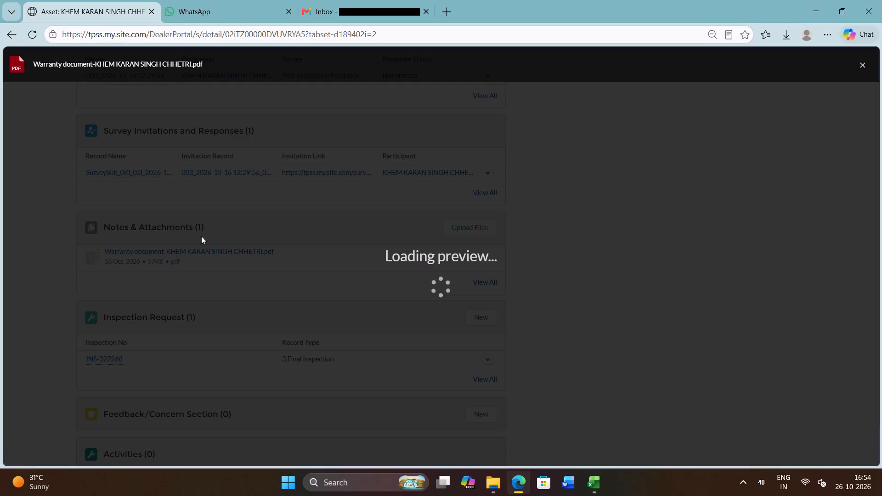
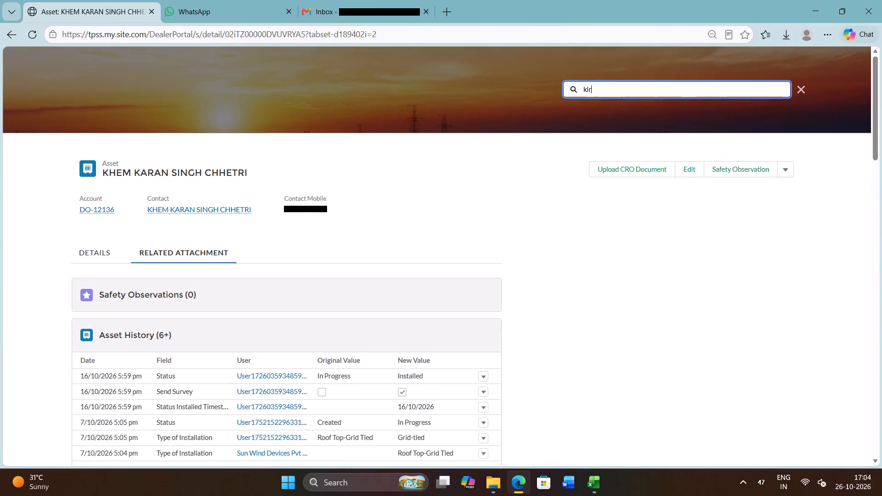
Search the dealer portal for the next customer by first name and surname and open the matching record under Assets.
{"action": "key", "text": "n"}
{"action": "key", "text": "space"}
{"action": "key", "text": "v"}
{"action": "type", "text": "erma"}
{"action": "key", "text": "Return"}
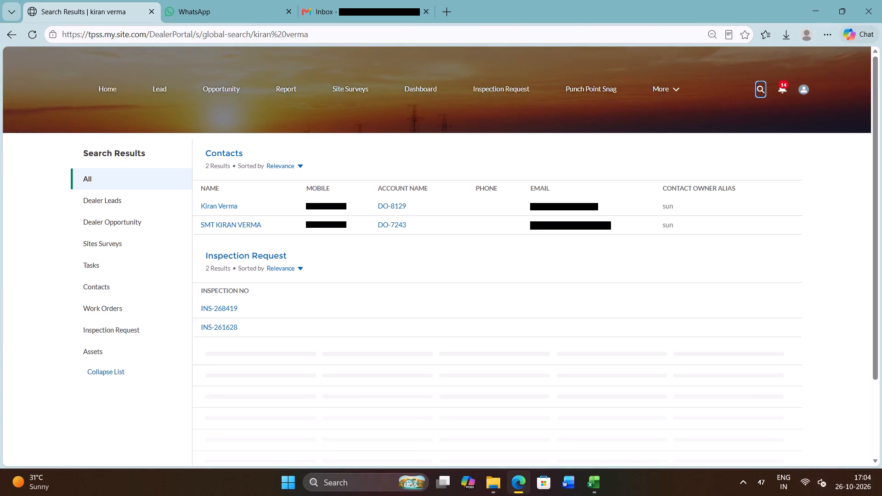
{"action": "scroll", "coordinate": [238, 327], "scroll_direction": "down", "scroll_amount": 5}
{"action": "left_click", "coordinate": [228, 408]}
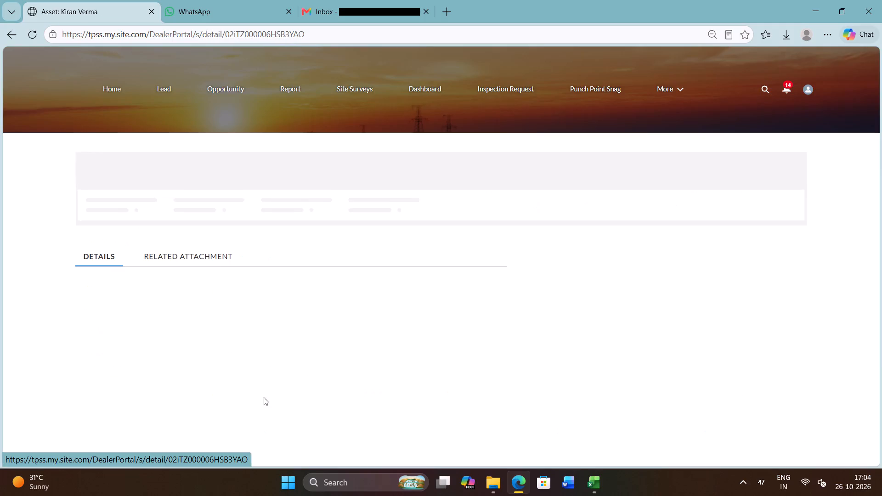
Open the warranty document PDF listed under Notes & Attachments in the asset's related attachments.
{"action": "left_click", "coordinate": [166, 265]}
{"action": "left_click", "coordinate": [198, 251]}
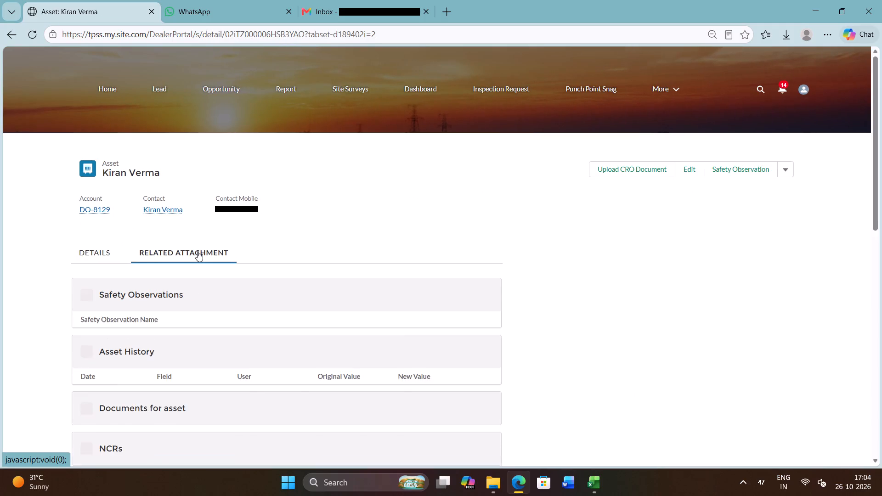
{"action": "scroll", "coordinate": [407, 316], "scroll_direction": "down", "scroll_amount": 20}
{"action": "scroll", "coordinate": [407, 316], "scroll_direction": "down", "scroll_amount": 5}
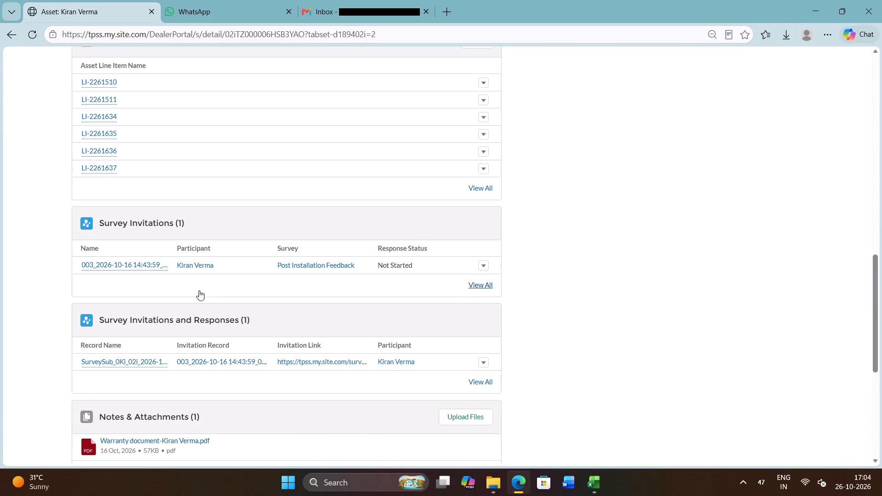
{"action": "scroll", "coordinate": [182, 313], "scroll_direction": "down", "scroll_amount": 3}
{"action": "left_click", "coordinate": [157, 263]}
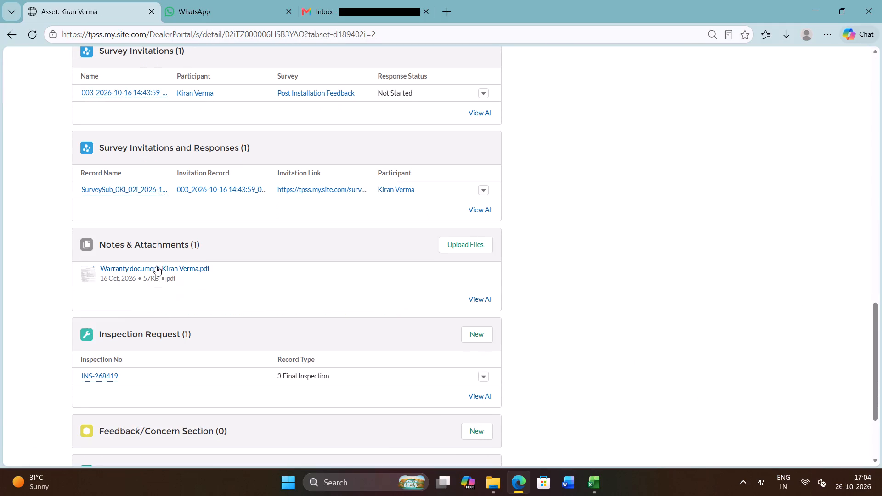
{"action": "left_click", "coordinate": [156, 267]}
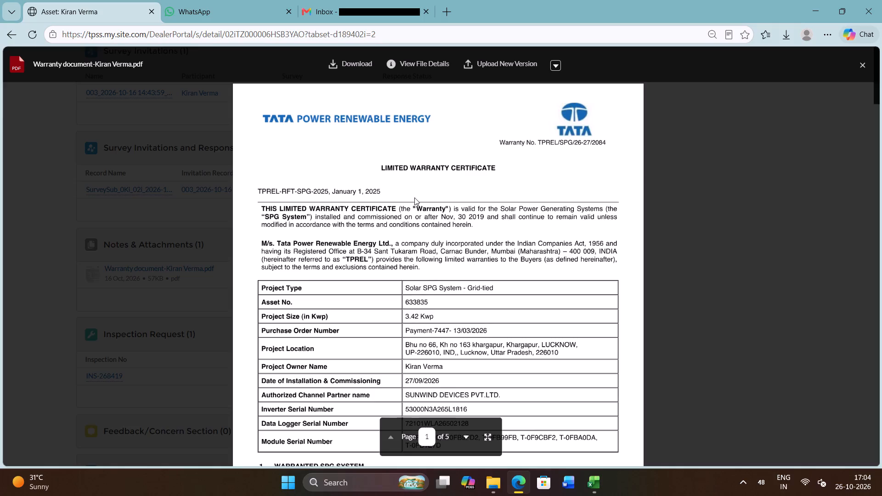
Check the project details table on the certificate's first page and download the warranty document PDF.
{"action": "scroll", "coordinate": [417, 327], "scroll_direction": "down", "scroll_amount": 1}
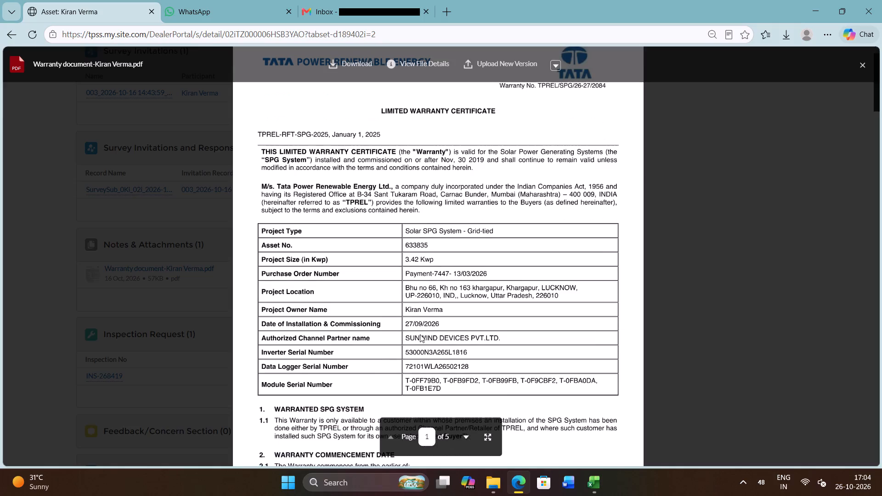
{"action": "scroll", "coordinate": [391, 256], "scroll_direction": "up", "scroll_amount": 4}
{"action": "left_click", "coordinate": [351, 61]}
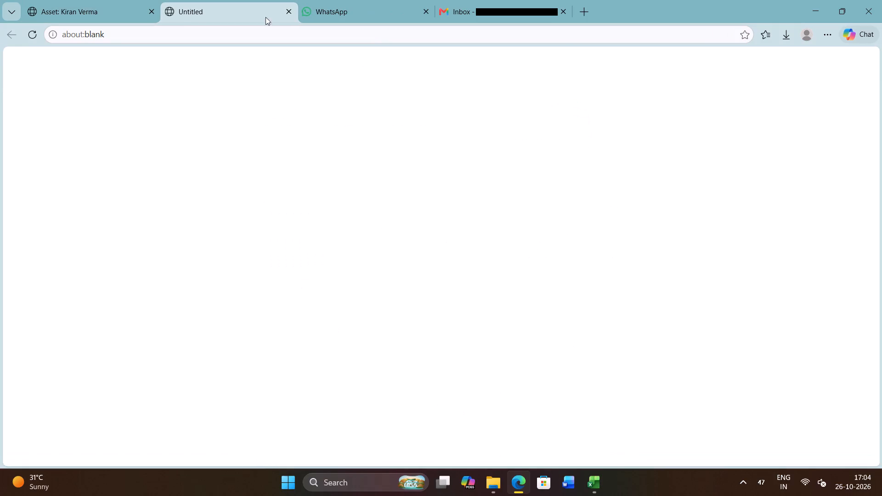
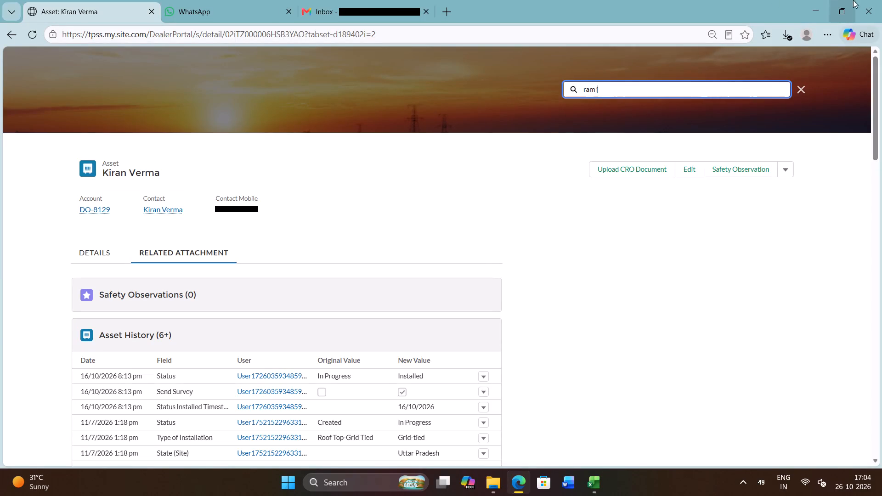
Complete the dealer portal search for the next customer's name and open that customer's matching asset record.
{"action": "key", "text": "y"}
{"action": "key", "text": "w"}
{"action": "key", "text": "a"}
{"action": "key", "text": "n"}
{"action": "key", "text": "Return"}
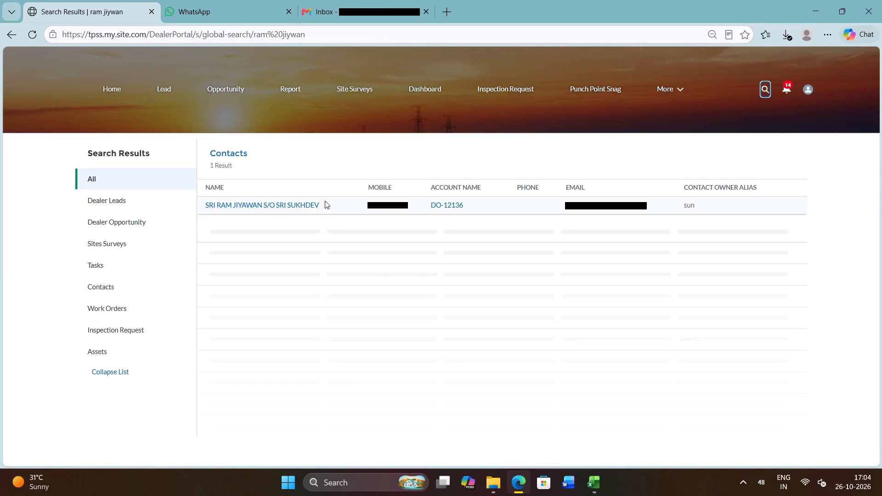
{"action": "left_click", "coordinate": [254, 289]}
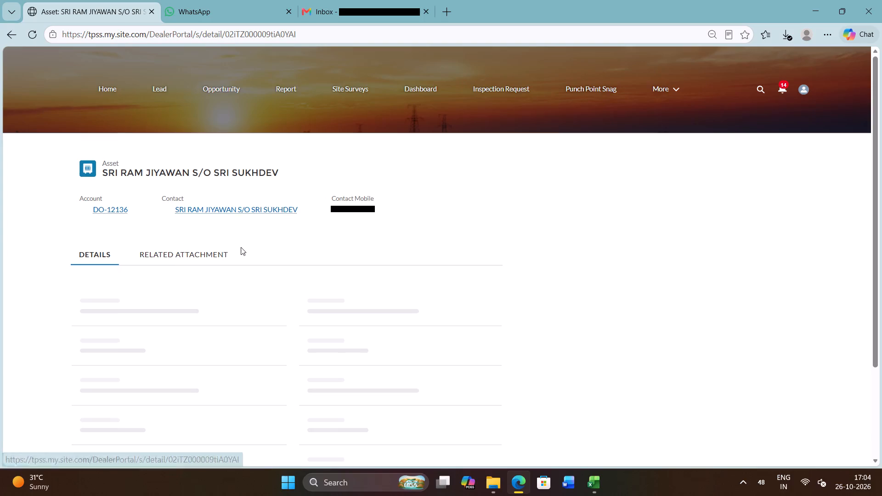
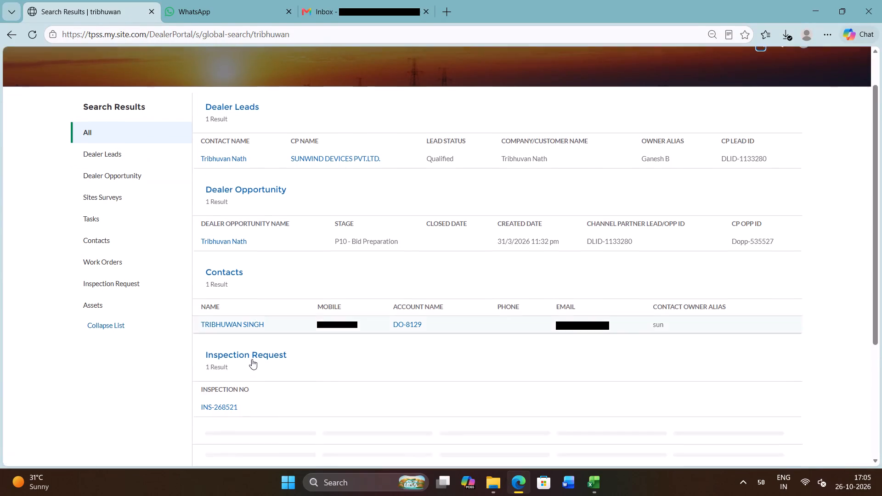
Open the customer's Roof Top asset record from the Assets section of the search results.
{"action": "scroll", "coordinate": [243, 342], "scroll_direction": "down", "scroll_amount": 3}
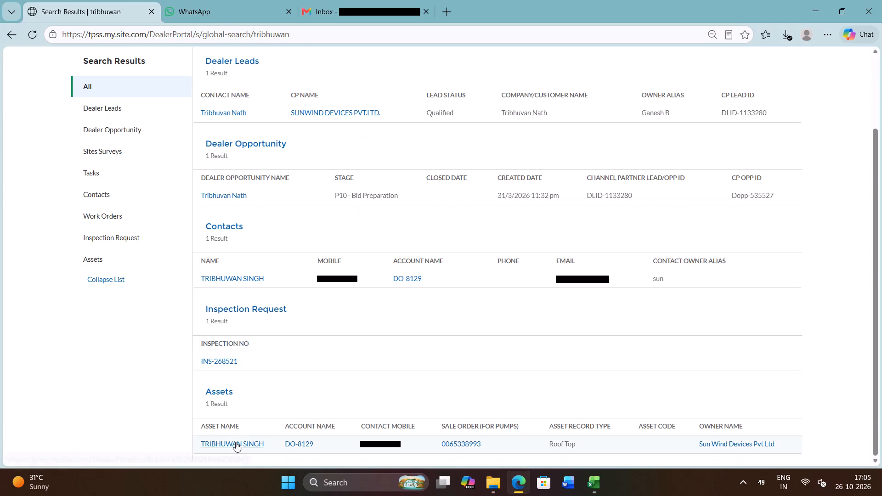
{"action": "left_click", "coordinate": [236, 442]}
Open the customer's warranty document PDF from the Files section of the asset's related attachments.
{"action": "left_click", "coordinate": [189, 254]}
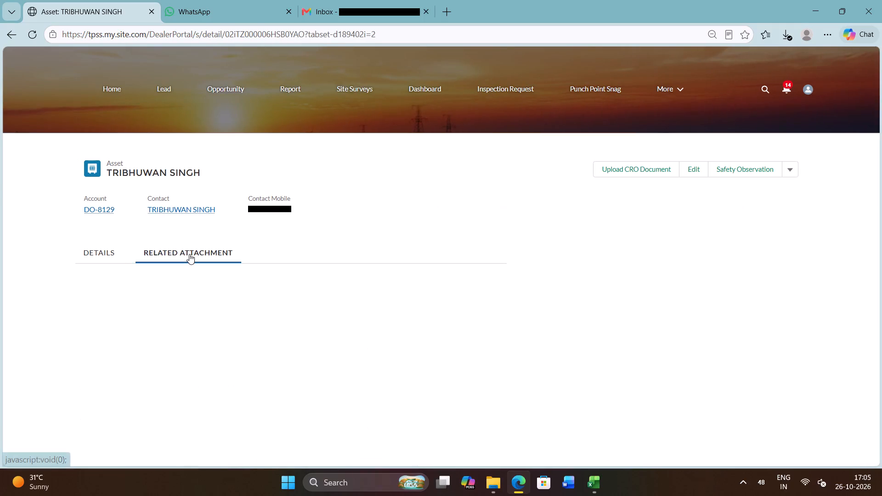
{"action": "left_click", "coordinate": [189, 254]}
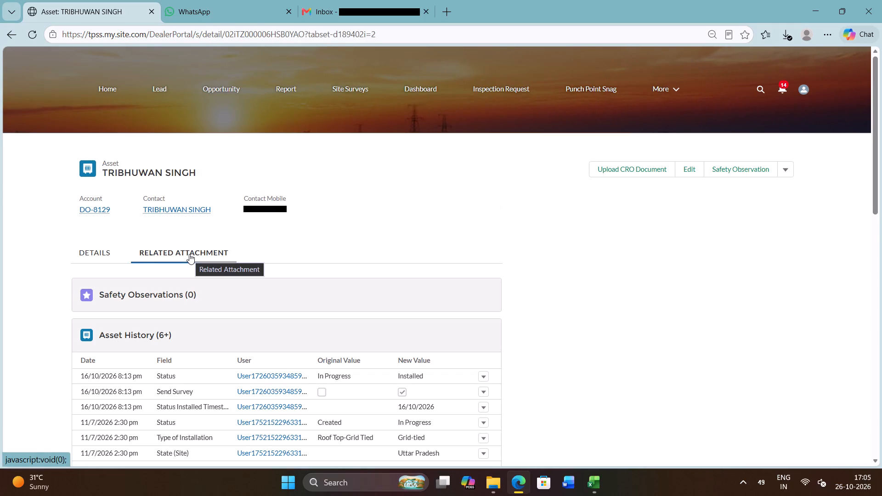
{"action": "scroll", "coordinate": [224, 280], "scroll_direction": "down", "scroll_amount": 10}
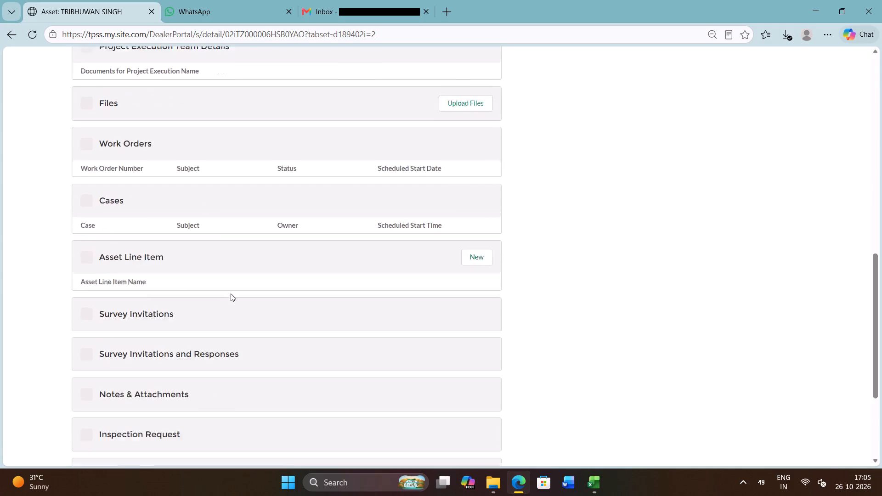
{"action": "scroll", "coordinate": [206, 285], "scroll_direction": "down", "scroll_amount": 2}
{"action": "scroll", "coordinate": [195, 271], "scroll_direction": "up", "scroll_amount": 4}
{"action": "left_click", "coordinate": [158, 207]}
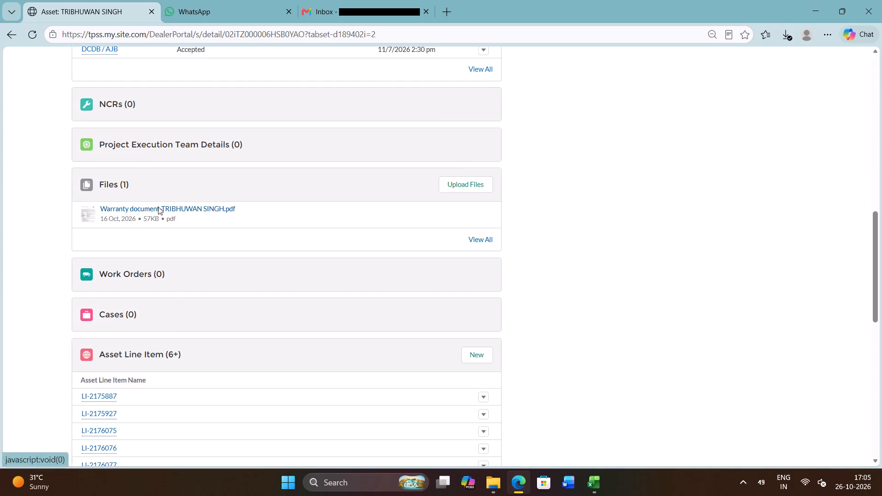
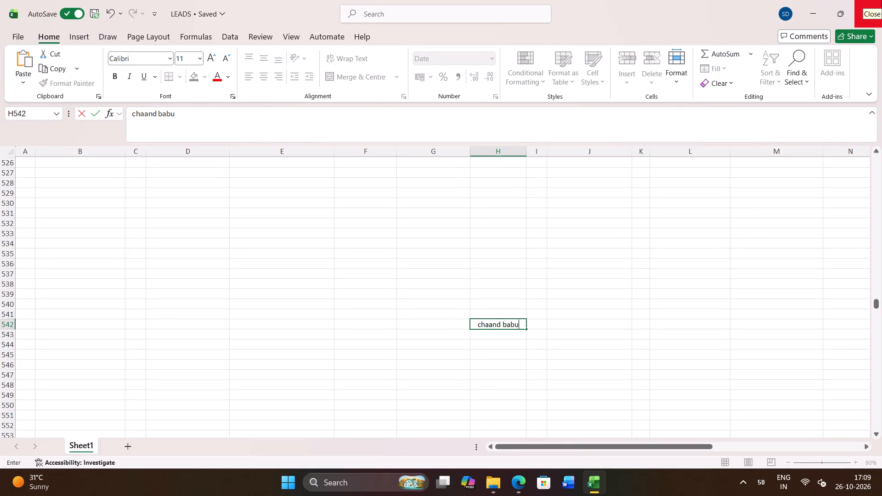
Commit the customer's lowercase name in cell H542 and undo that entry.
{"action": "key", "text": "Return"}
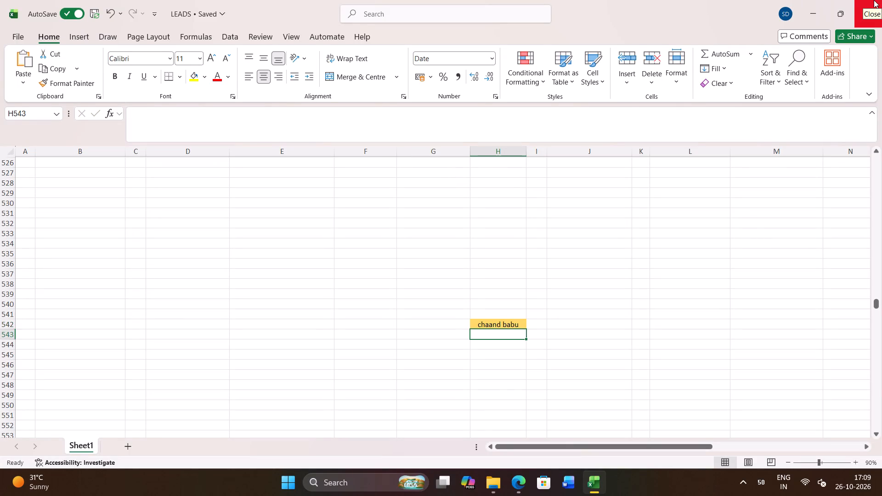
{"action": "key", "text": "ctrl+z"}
Enter the customer's name in capital letters in cell J542 of the LEADS sheet.
{"action": "left_click", "coordinate": [588, 327]}
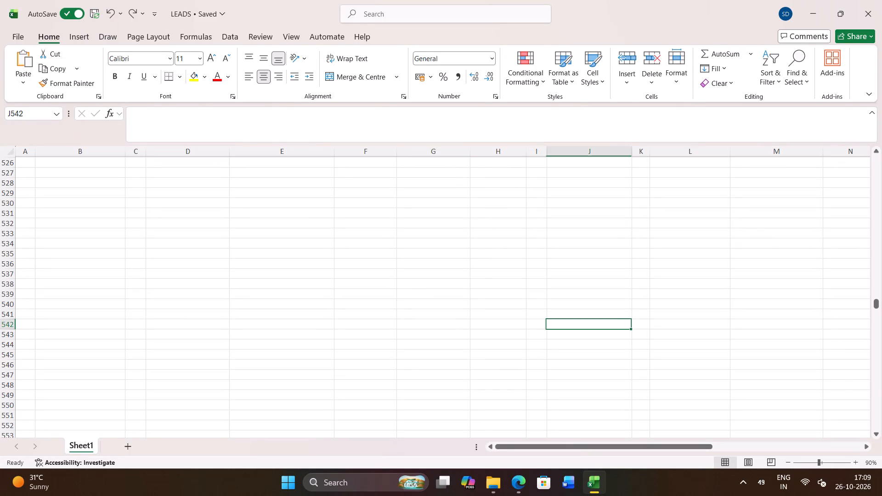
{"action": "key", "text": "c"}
{"action": "key", "text": "equal"}
{"action": "key", "text": "BackSpace"}
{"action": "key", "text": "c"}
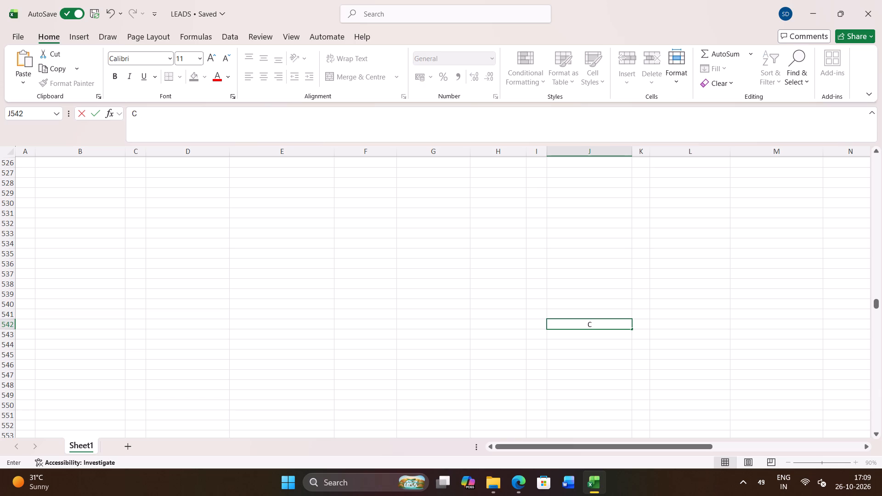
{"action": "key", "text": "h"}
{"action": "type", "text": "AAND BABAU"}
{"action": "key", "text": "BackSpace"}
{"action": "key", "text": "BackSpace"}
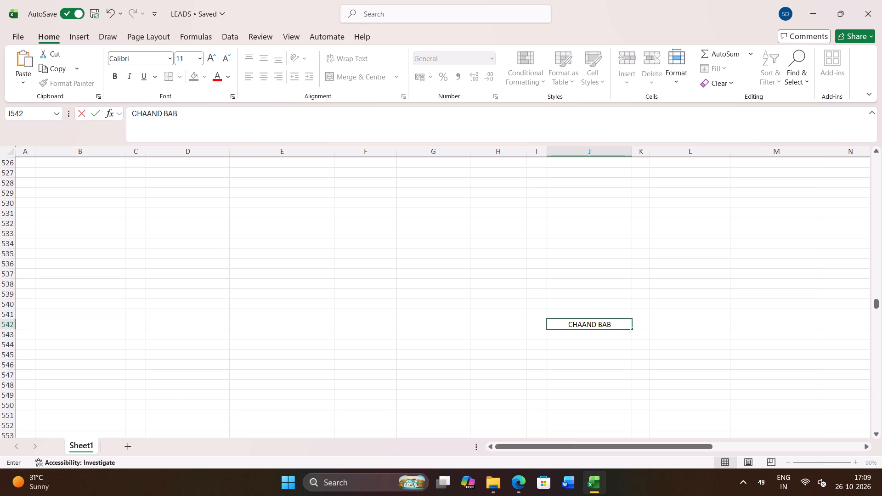
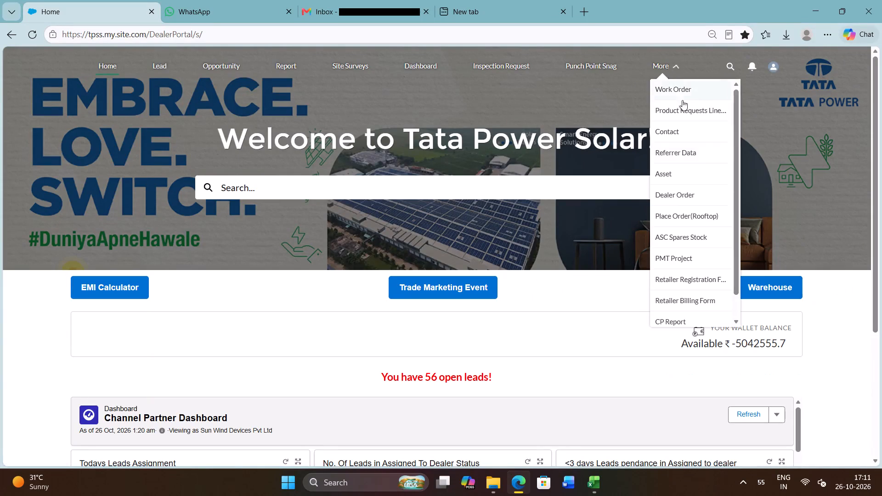
Go to the dealer portal's Dealer Orders list and open order DO-12136.
{"action": "left_click", "coordinate": [681, 197]}
{"action": "scroll", "coordinate": [437, 237], "scroll_direction": "down", "scroll_amount": 4}
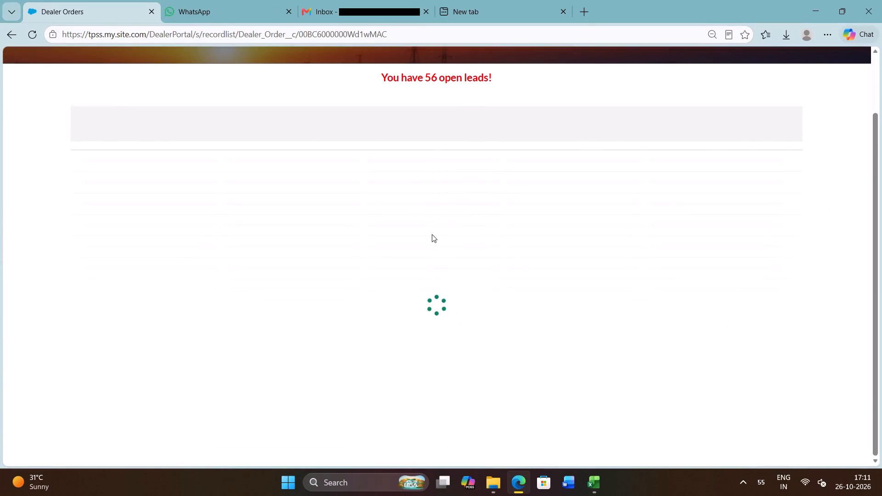
{"action": "scroll", "coordinate": [432, 234], "scroll_direction": "down", "scroll_amount": 4}
{"action": "scroll", "coordinate": [237, 232], "scroll_direction": "down", "scroll_amount": 5}
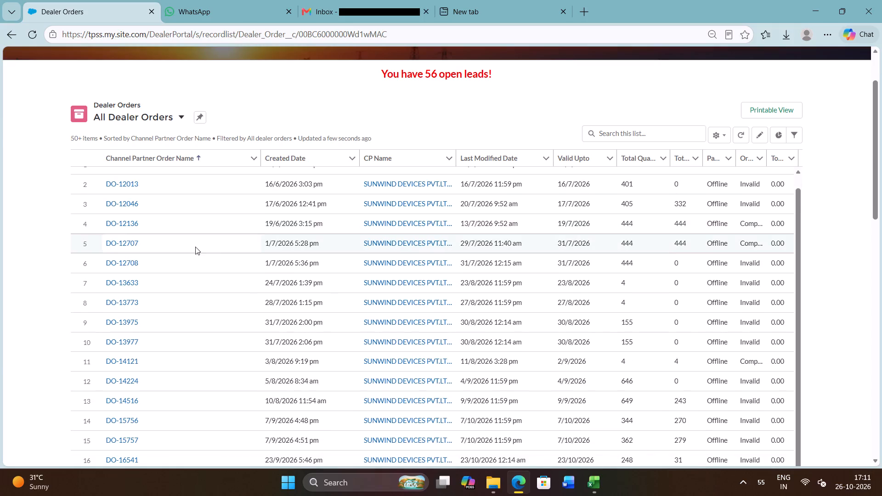
{"action": "scroll", "coordinate": [195, 247], "scroll_direction": "up", "scroll_amount": 10}
{"action": "scroll", "coordinate": [170, 293], "scroll_direction": "up", "scroll_amount": 2}
{"action": "left_click", "coordinate": [122, 305]}
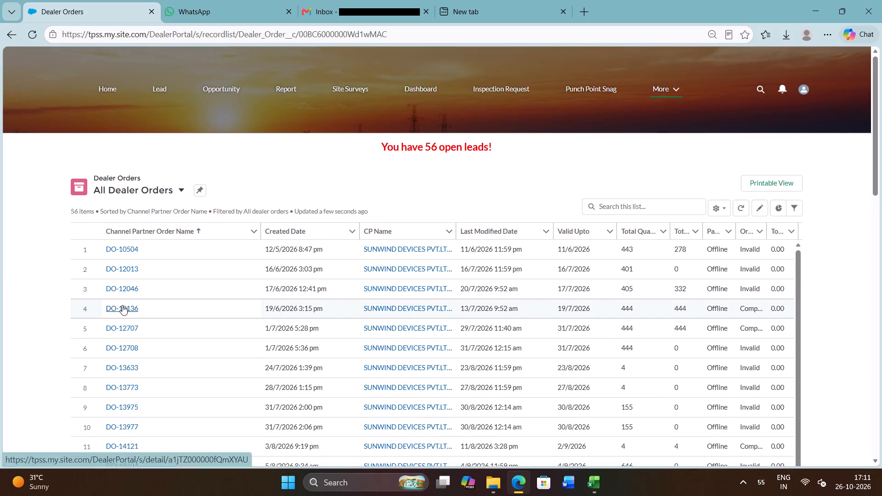
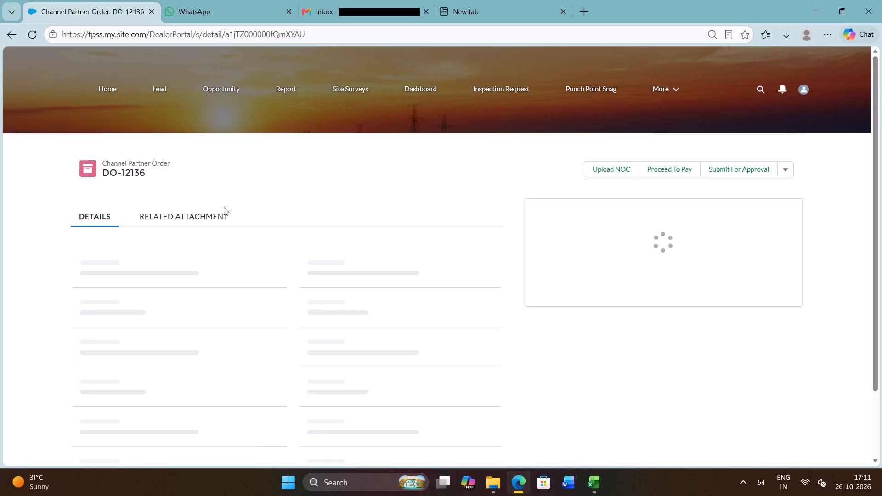
Open the full list of assets related to dealer order DO-12136 from its related attachments.
{"action": "scroll", "coordinate": [227, 230], "scroll_direction": "down", "scroll_amount": 20}
{"action": "scroll", "coordinate": [227, 230], "scroll_direction": "down", "scroll_amount": 8}
{"action": "scroll", "coordinate": [235, 298], "scroll_direction": "up", "scroll_amount": 6}
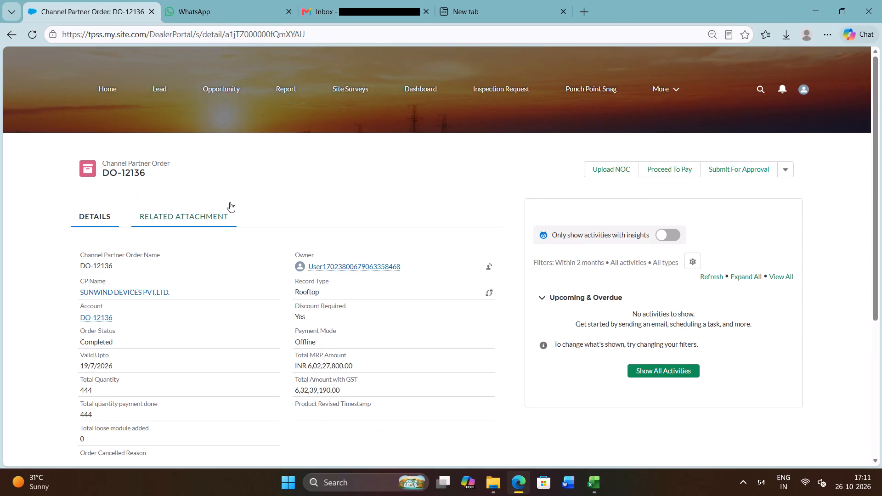
{"action": "left_click", "coordinate": [213, 214]}
{"action": "scroll", "coordinate": [349, 260], "scroll_direction": "up", "scroll_amount": 1}
{"action": "scroll", "coordinate": [376, 299], "scroll_direction": "down", "scroll_amount": 18}
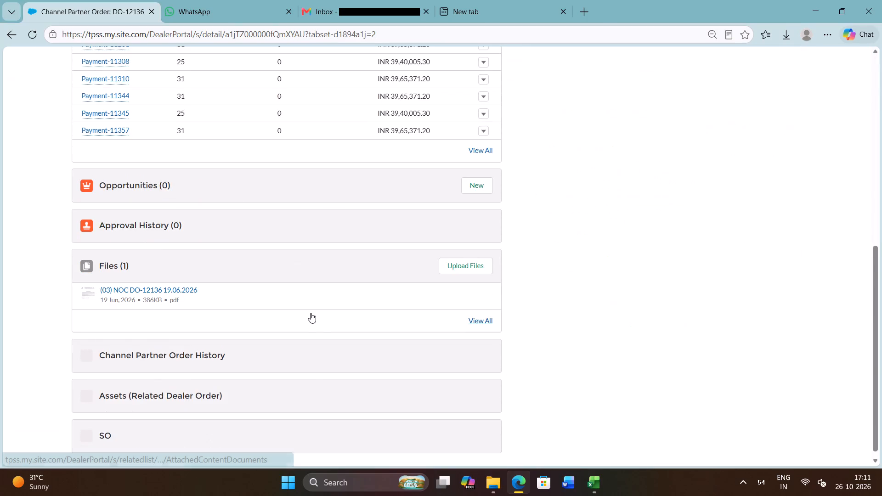
{"action": "scroll", "coordinate": [230, 309], "scroll_direction": "down", "scroll_amount": 8}
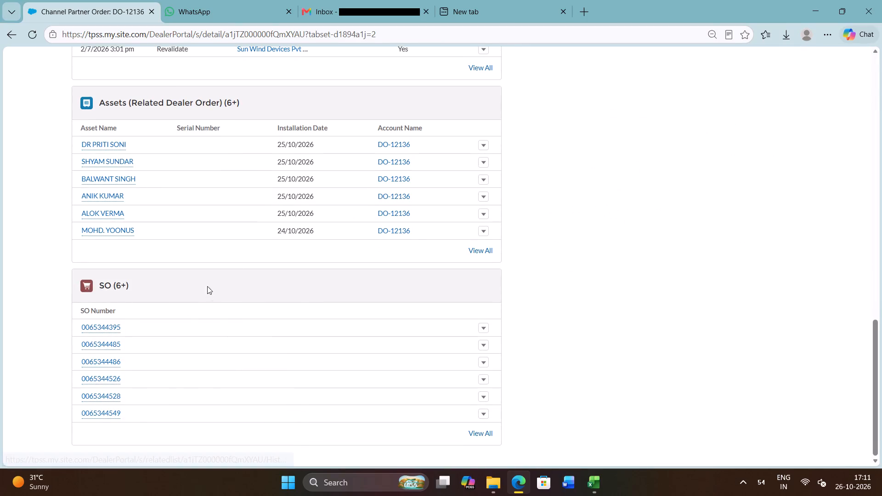
{"action": "left_click", "coordinate": [487, 249]}
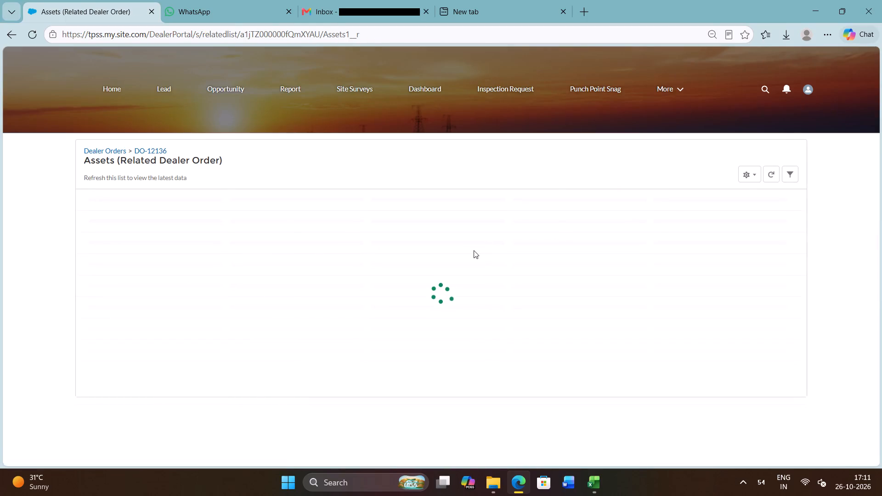
{"action": "scroll", "coordinate": [206, 283], "scroll_direction": "down", "scroll_amount": 7}
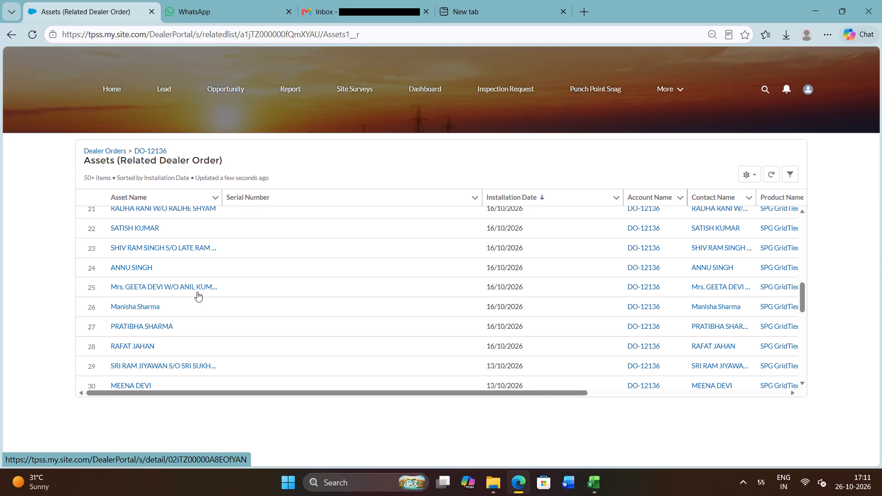
{"action": "scroll", "coordinate": [198, 297], "scroll_direction": "down", "scroll_amount": 11}
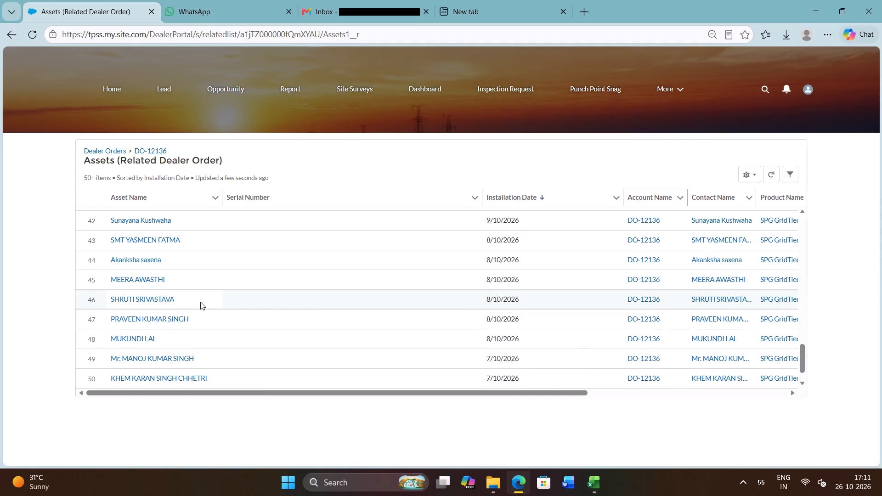
{"action": "scroll", "coordinate": [236, 332], "scroll_direction": "down", "scroll_amount": 13}
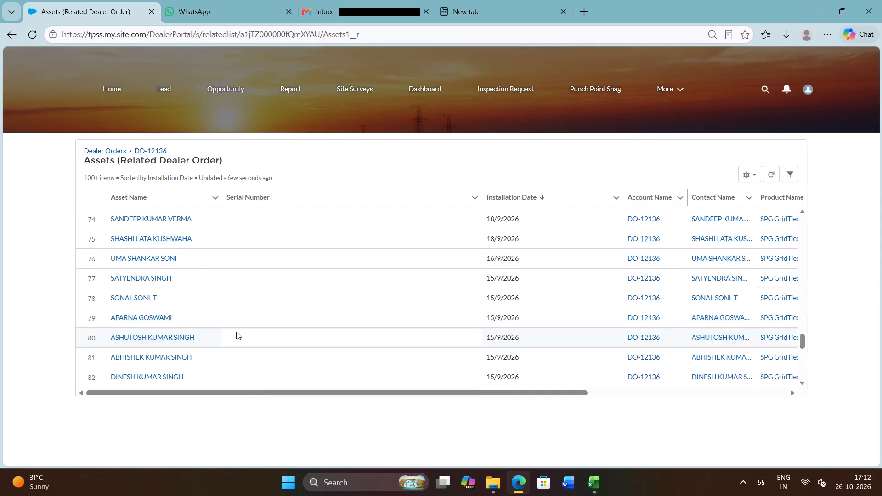
{"action": "scroll", "coordinate": [236, 332], "scroll_direction": "down", "scroll_amount": 13}
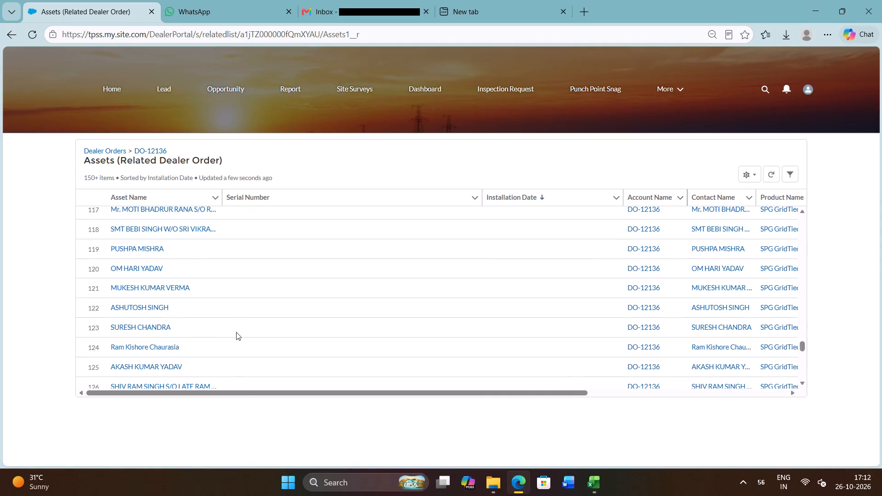
{"action": "scroll", "coordinate": [236, 332], "scroll_direction": "down", "scroll_amount": 20}
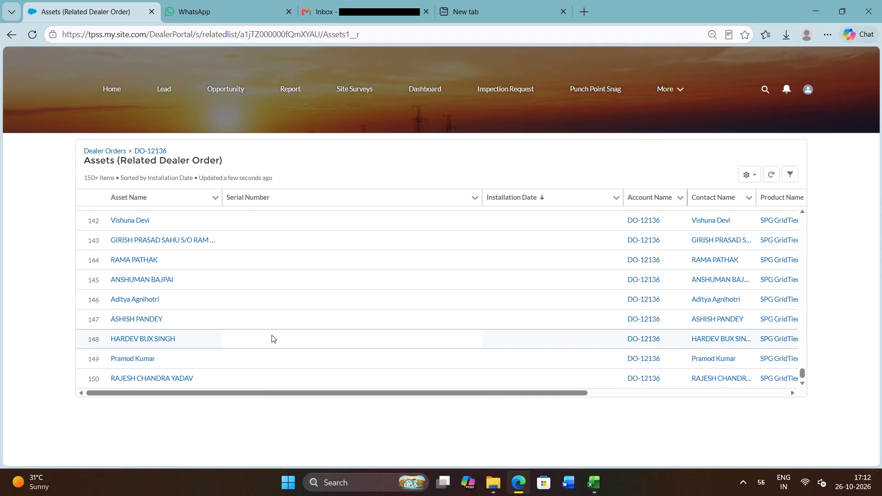
{"action": "scroll", "coordinate": [301, 331], "scroll_direction": "down", "scroll_amount": 3}
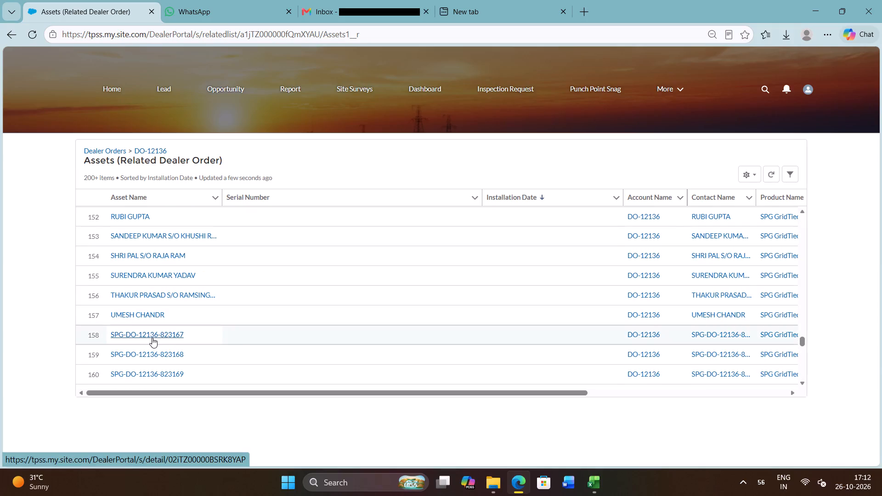
{"action": "left_click", "coordinate": [152, 338]}
Replace the placeholder Asset Name in the asset's details with the copied customer name.
{"action": "scroll", "coordinate": [274, 241], "scroll_direction": "down", "scroll_amount": 4}
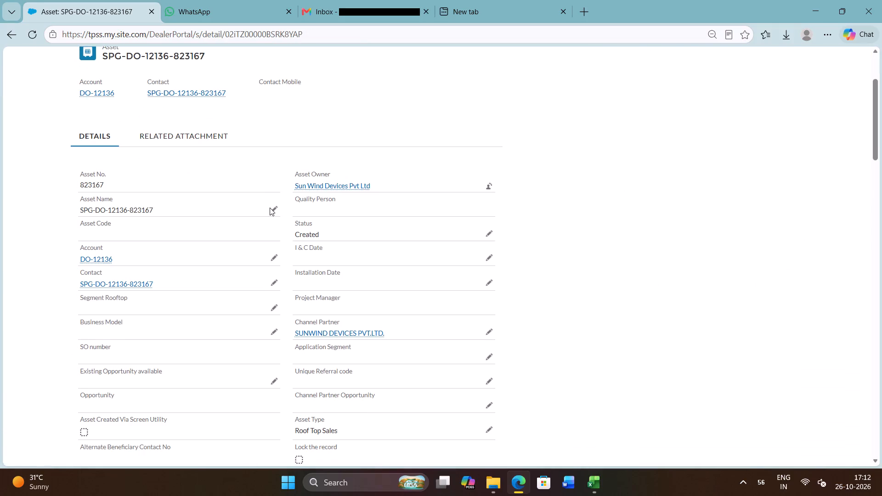
{"action": "left_click", "coordinate": [271, 211]}
{"action": "left_click_drag", "start_coordinate": [187, 239], "coordinate": [0, 223]}
{"action": "key", "text": "ctrl+v"}
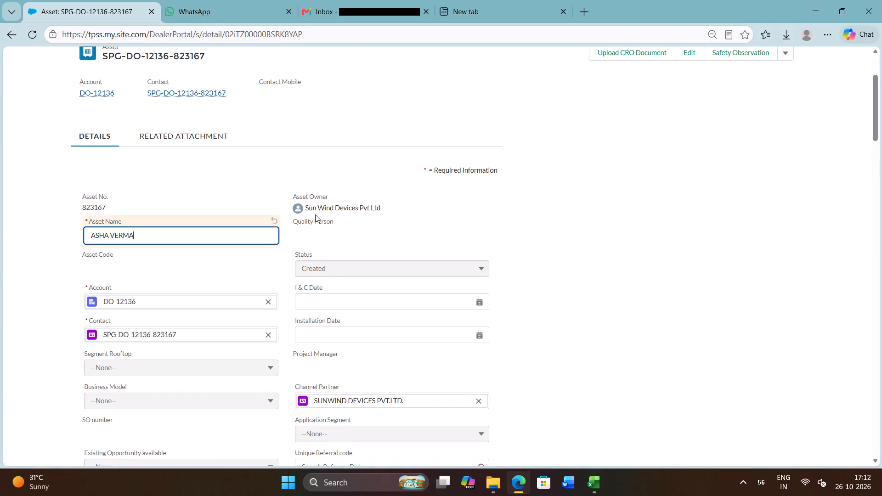
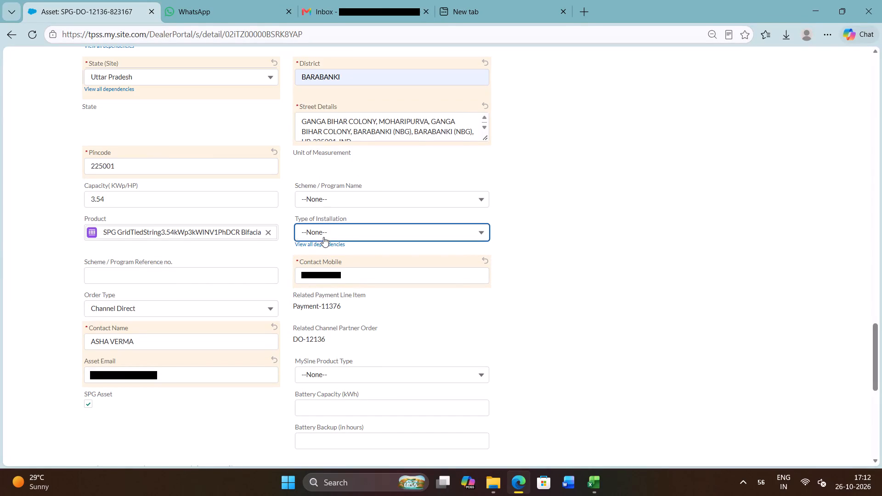
Set the asset's type of installation to Roof Top-Grid Tied and its TPSSL scope of work to Supply only.
{"action": "left_click", "coordinate": [342, 274]}
{"action": "scroll", "coordinate": [314, 170], "scroll_direction": "up", "scroll_amount": 3}
{"action": "left_click", "coordinate": [325, 205]}
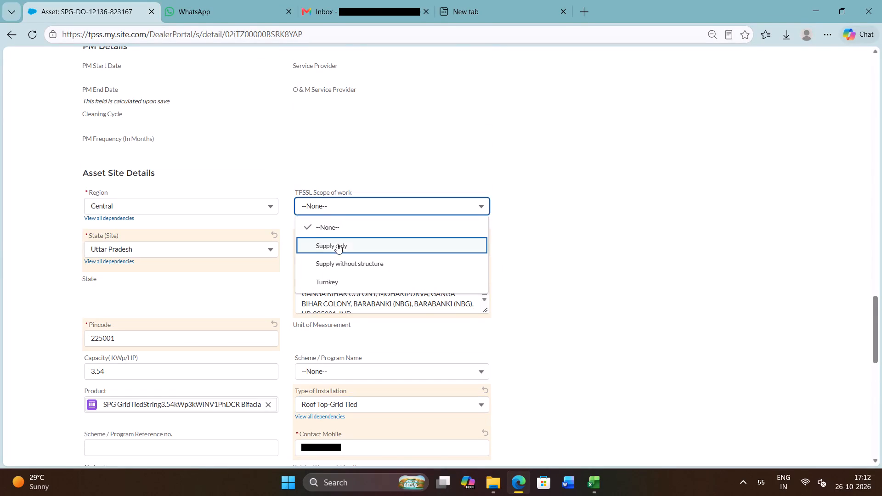
{"action": "left_click", "coordinate": [336, 245]}
Select the PM Surya Ghar Yojana option and set the roof type and structure to CP Supplied –Customized Elevated Structure.
{"action": "scroll", "coordinate": [441, 250], "scroll_direction": "down", "scroll_amount": 4}
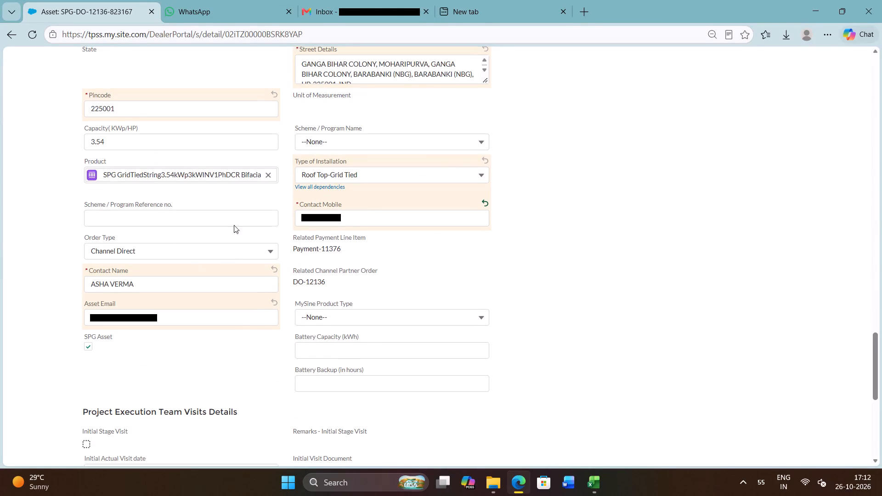
{"action": "scroll", "coordinate": [337, 218], "scroll_direction": "up", "scroll_amount": 10}
{"action": "scroll", "coordinate": [135, 211], "scroll_direction": "up", "scroll_amount": 3}
{"action": "scroll", "coordinate": [130, 151], "scroll_direction": "up", "scroll_amount": 2}
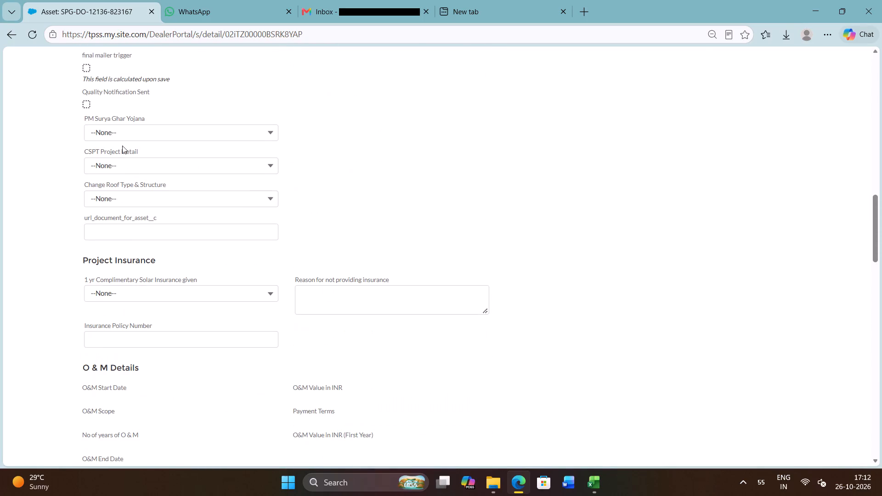
{"action": "left_click", "coordinate": [119, 137]}
{"action": "left_click", "coordinate": [119, 168]}
{"action": "scroll", "coordinate": [271, 199], "scroll_direction": "up", "scroll_amount": 6}
{"action": "left_click", "coordinate": [314, 222]}
{"action": "left_click", "coordinate": [313, 256]}
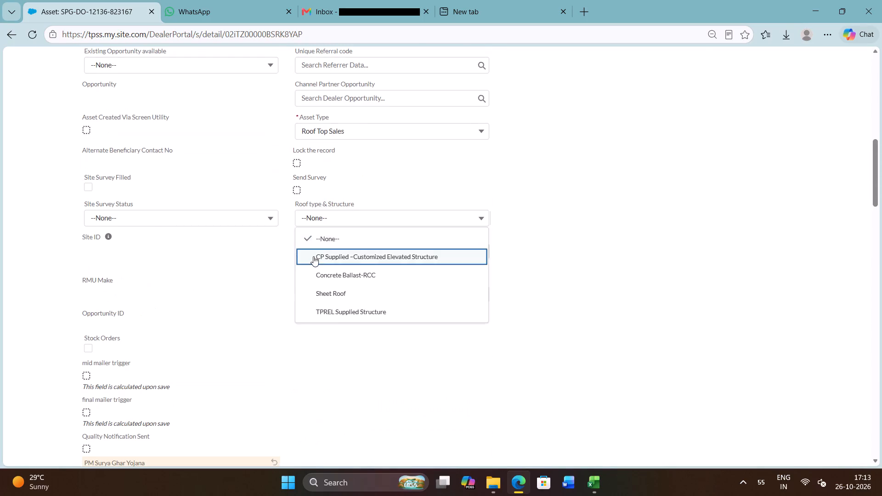
Set the asset's Existing Opportunity available field to No.
{"action": "left_click", "coordinate": [104, 64]}
{"action": "left_click", "coordinate": [141, 110]}
{"action": "left_click", "coordinate": [134, 67]}
{"action": "left_click", "coordinate": [141, 126]}
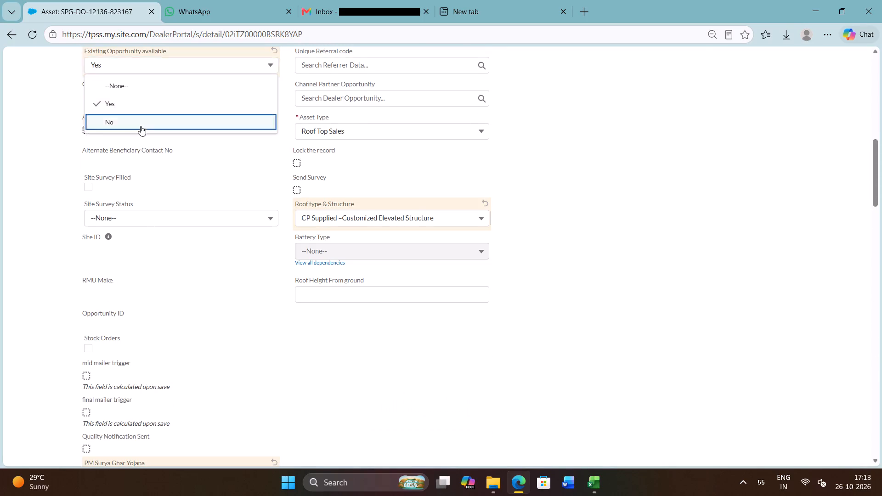
Save the edited Roof Top asset record.
{"action": "scroll", "coordinate": [203, 192], "scroll_direction": "down", "scroll_amount": 20}
{"action": "scroll", "coordinate": [203, 192], "scroll_direction": "down", "scroll_amount": 17}
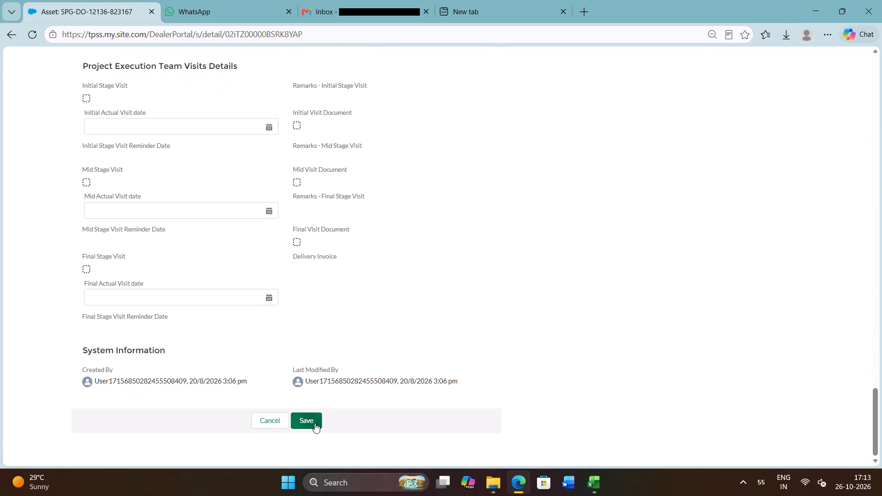
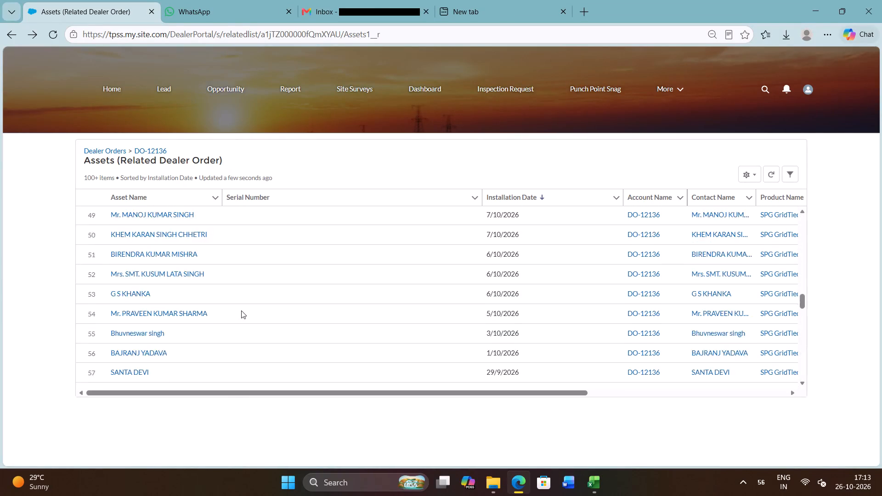
{"action": "scroll", "coordinate": [241, 310], "scroll_direction": "down", "scroll_amount": 14}
{"action": "scroll", "coordinate": [234, 304], "scroll_direction": "up", "scroll_amount": 1}
{"action": "scroll", "coordinate": [234, 304], "scroll_direction": "down", "scroll_amount": 20}
{"action": "scroll", "coordinate": [234, 304], "scroll_direction": "down", "scroll_amount": 14}
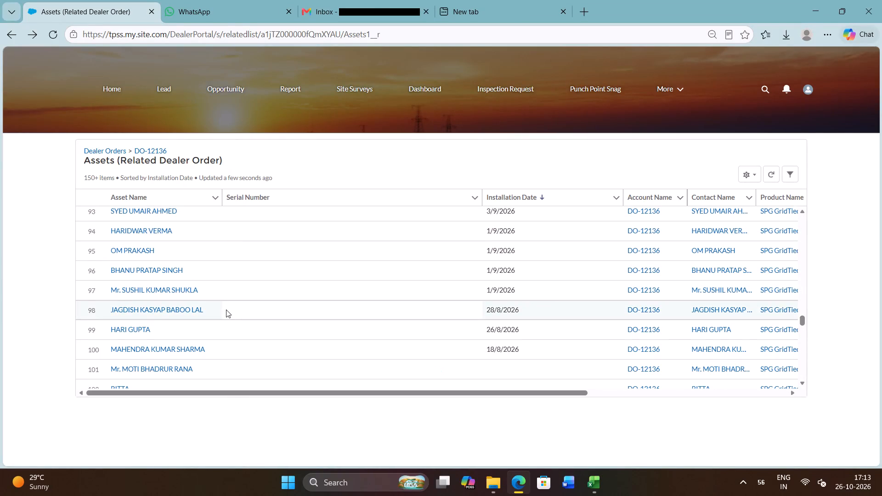
{"action": "scroll", "coordinate": [226, 310], "scroll_direction": "down", "scroll_amount": 20}
{"action": "scroll", "coordinate": [226, 310], "scroll_direction": "down", "scroll_amount": 15}
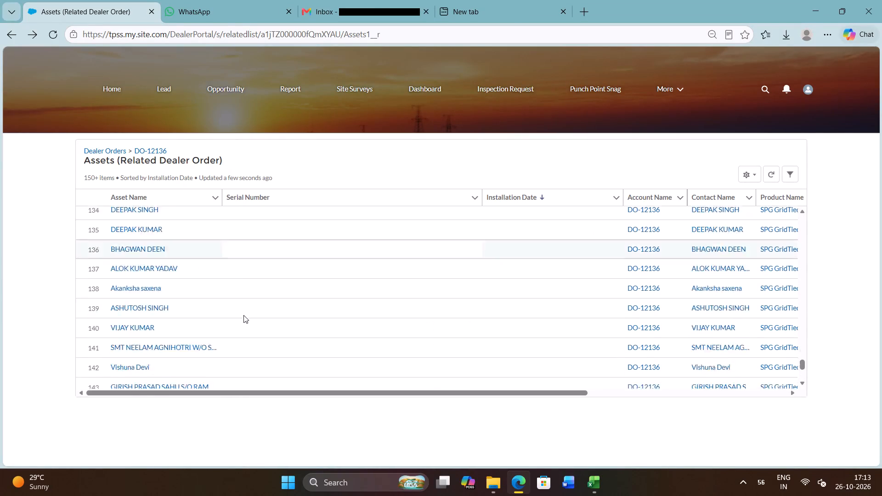
{"action": "scroll", "coordinate": [242, 315], "scroll_direction": "down", "scroll_amount": 9}
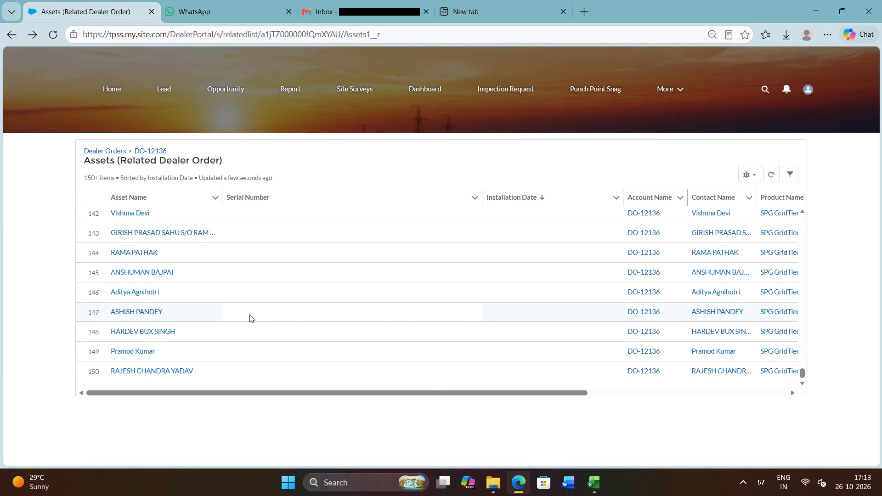
{"action": "scroll", "coordinate": [249, 315], "scroll_direction": "down", "scroll_amount": 3}
{"action": "scroll", "coordinate": [361, 297], "scroll_direction": "down", "scroll_amount": 2}
{"action": "scroll", "coordinate": [234, 309], "scroll_direction": "down", "scroll_amount": 2}
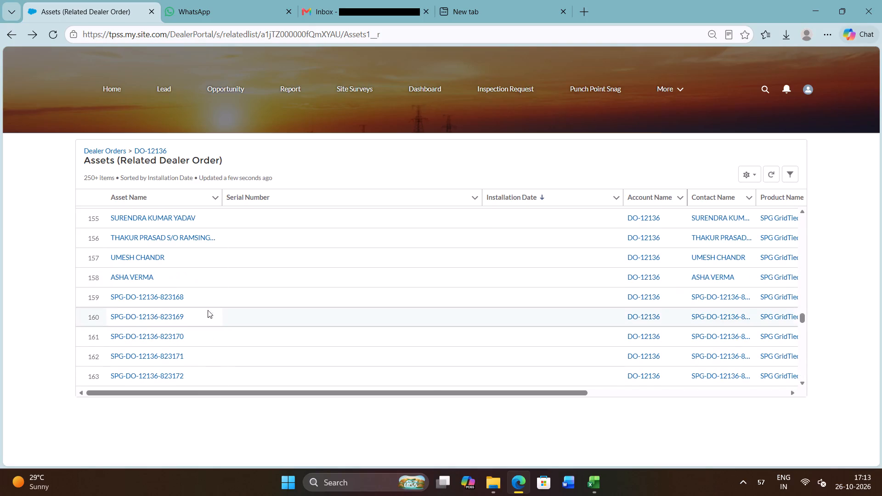
{"action": "left_click_drag", "start_coordinate": [126, 297], "coordinate": [180, 3]}
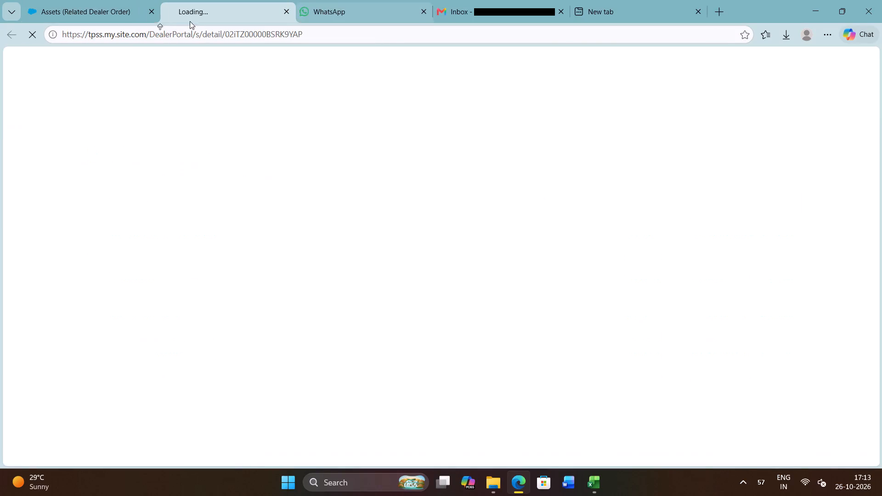
{"action": "left_click", "coordinate": [84, 0]}
{"action": "left_click_drag", "start_coordinate": [132, 313], "coordinate": [294, 24]}
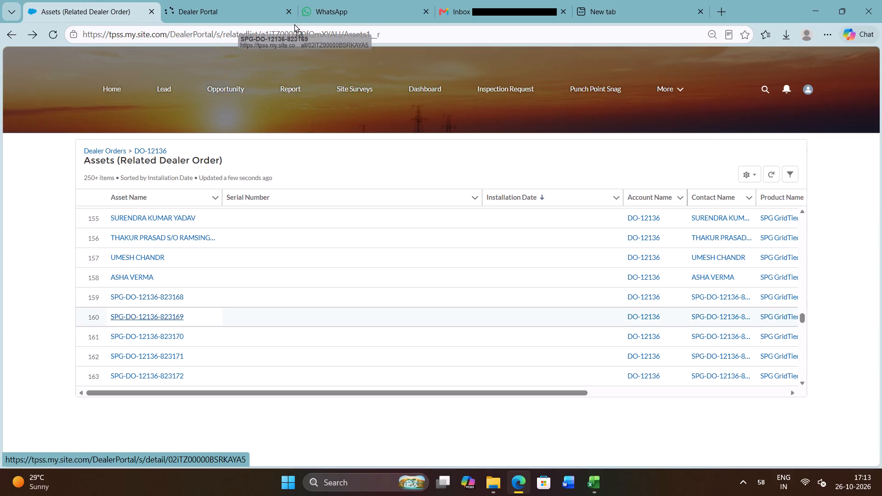
{"action": "left_click_drag", "start_coordinate": [294, 24], "coordinate": [302, 8]}
{"action": "left_click", "coordinate": [123, 3]}
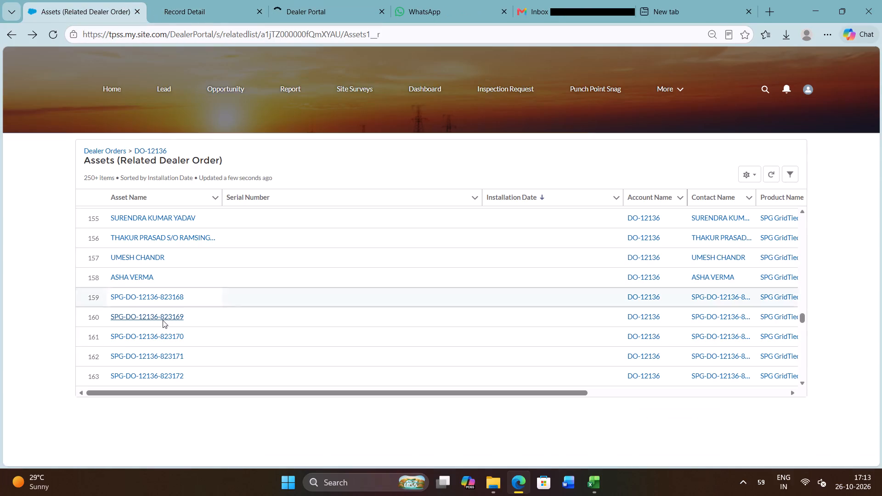
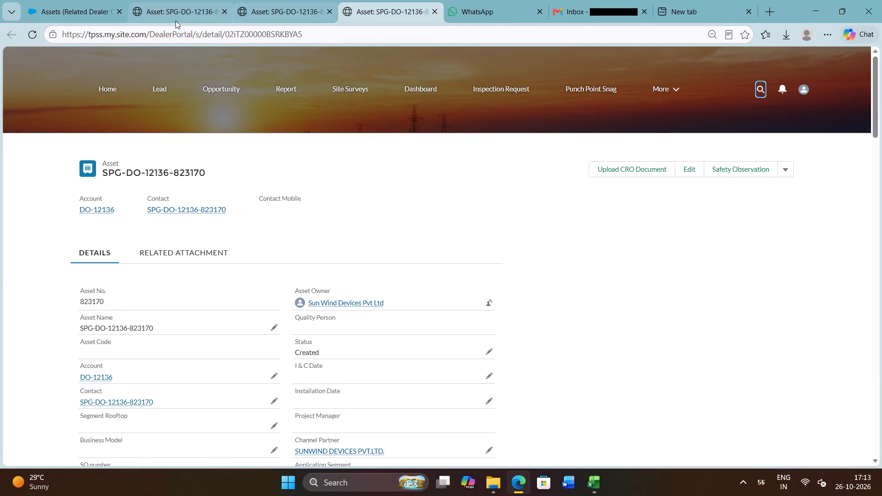
{"action": "left_click", "coordinate": [76, 8]}
{"action": "scroll", "coordinate": [310, 212], "scroll_direction": "down", "scroll_amount": 1}
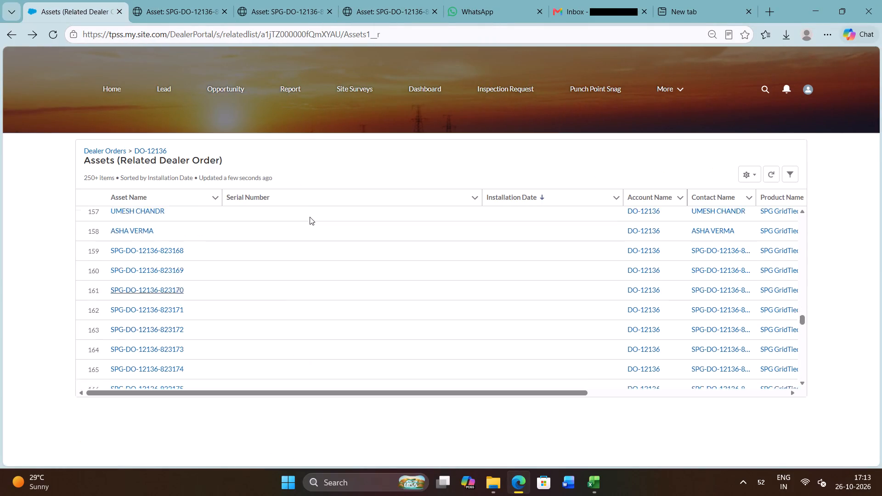
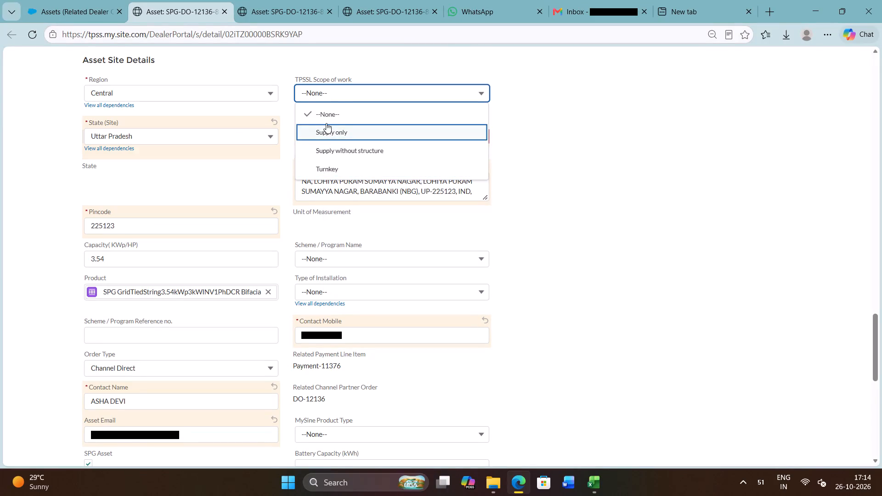
Set the asset's TPSSL scope of work to Supply only and its type of installation to Roof Top-Grid Tied.
{"action": "left_click", "coordinate": [326, 123]}
{"action": "left_click", "coordinate": [333, 288]}
{"action": "left_click", "coordinate": [332, 333]}
Try to save the asset record with the site and contact details filled in.
{"action": "scroll", "coordinate": [232, 260], "scroll_direction": "down", "scroll_amount": 5}
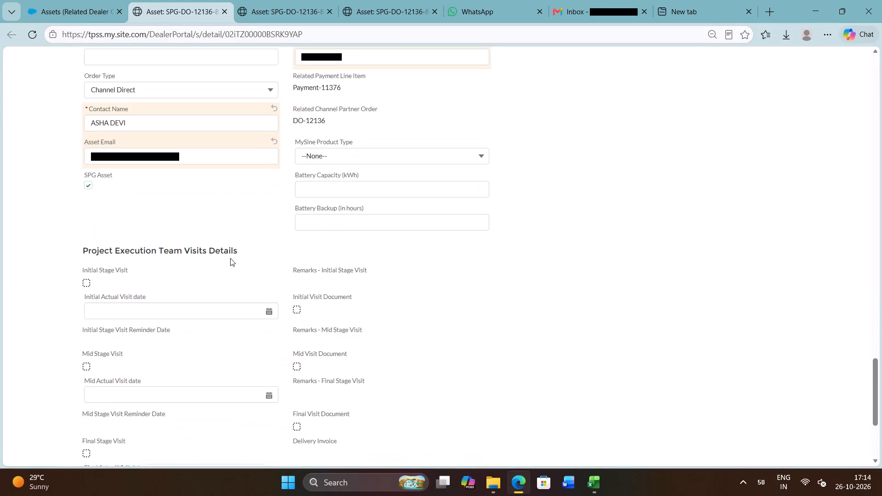
{"action": "scroll", "coordinate": [347, 217], "scroll_direction": "down", "scroll_amount": 8}
{"action": "left_click", "coordinate": [310, 417]}
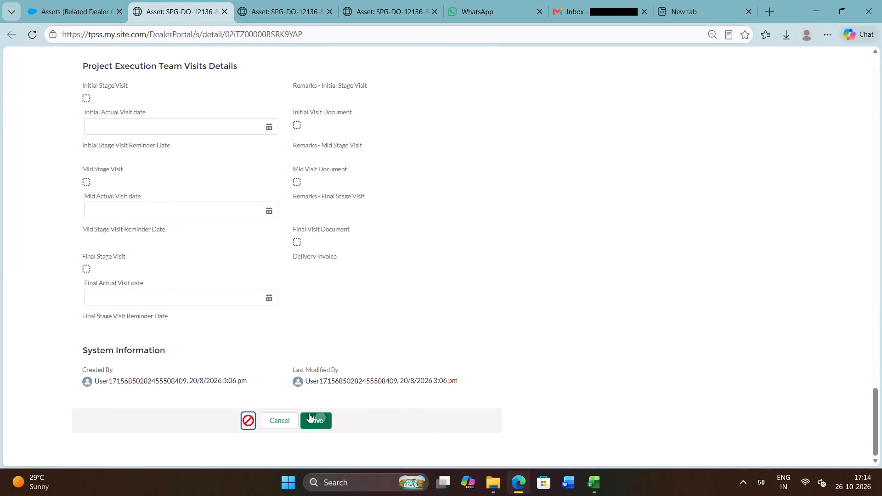
Go to the empty required District field in the asset site details.
{"action": "left_click", "coordinate": [192, 398]}
{"action": "left_click", "coordinate": [201, 396]}
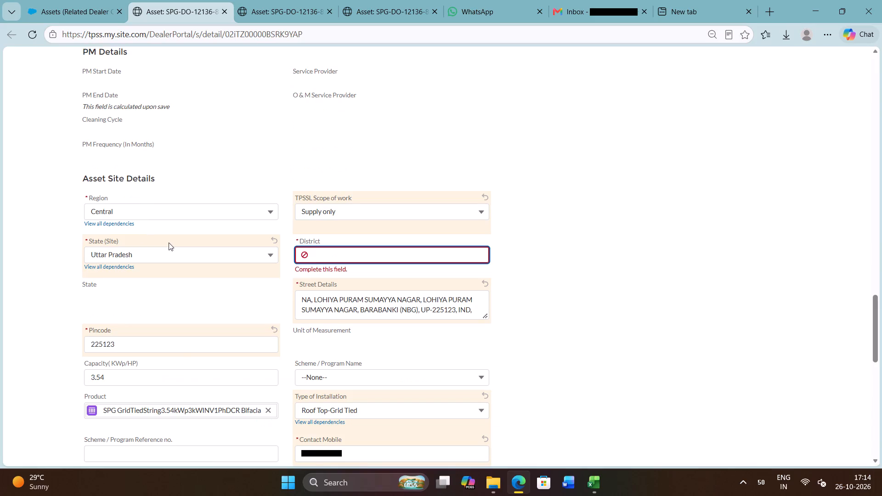
Choose the site's district in the required District field of the asset site details.
{"action": "left_click", "coordinate": [342, 251]}
{"action": "left_click", "coordinate": [346, 297]}
Set the asset's PM Surya Ghar Yojana field to Yes.
{"action": "scroll", "coordinate": [183, 201], "scroll_direction": "up", "scroll_amount": 5}
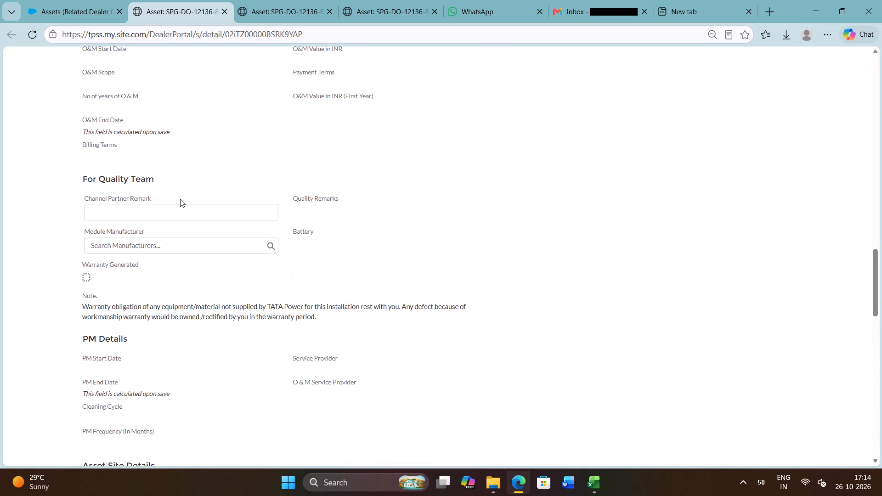
{"action": "scroll", "coordinate": [146, 203], "scroll_direction": "up", "scroll_amount": 4}
{"action": "left_click", "coordinate": [142, 54]}
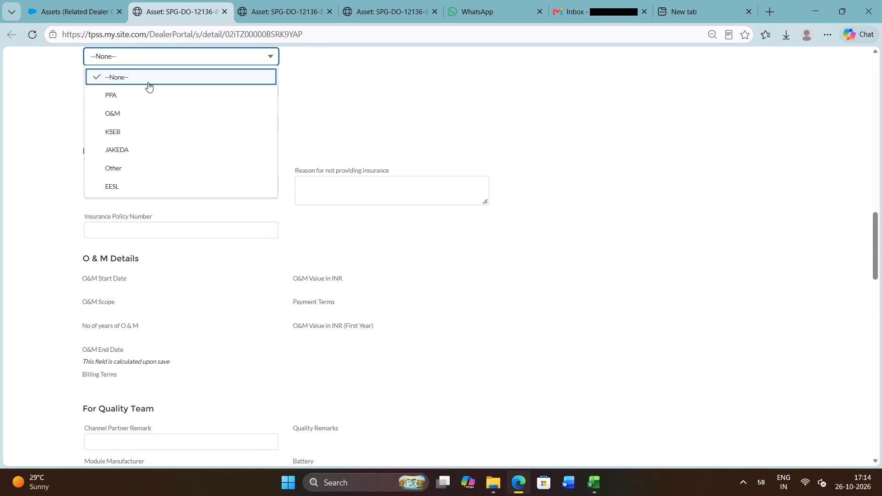
{"action": "scroll", "coordinate": [167, 178], "scroll_direction": "up", "scroll_amount": 4}
{"action": "left_click", "coordinate": [122, 246]}
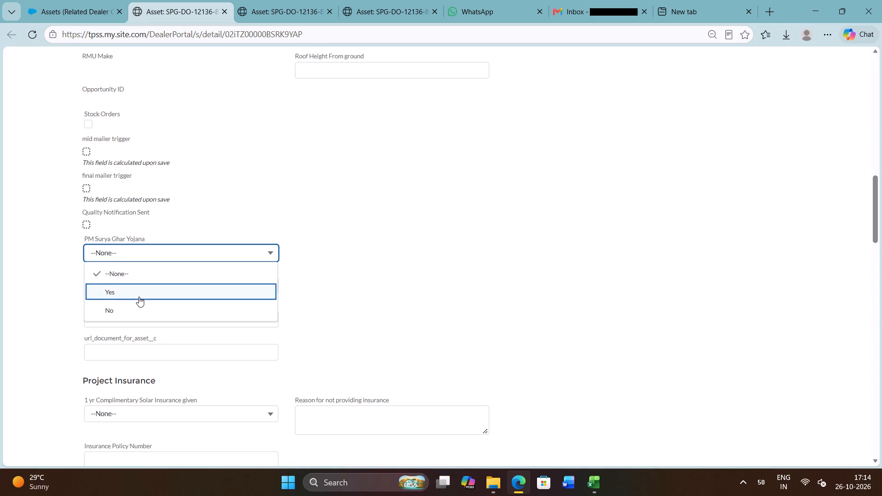
{"action": "left_click", "coordinate": [138, 296]}
Set the asset's roof type and structure to CP Supplied –Customized Elevated Structure and Existing Opportunity available to No.
{"action": "scroll", "coordinate": [325, 127], "scroll_direction": "up", "scroll_amount": 3}
{"action": "left_click", "coordinate": [340, 167]}
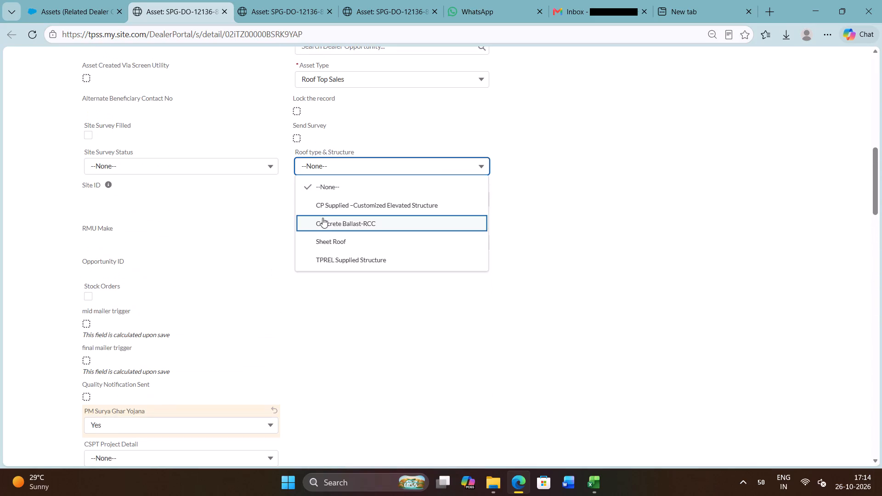
{"action": "left_click", "coordinate": [324, 209]}
{"action": "scroll", "coordinate": [102, 108], "scroll_direction": "up", "scroll_amount": 2}
{"action": "left_click", "coordinate": [127, 128]}
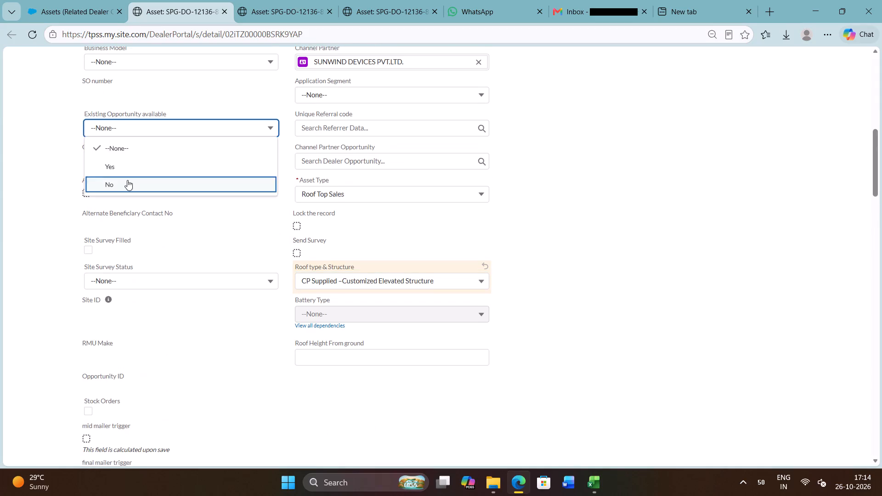
{"action": "left_click", "coordinate": [127, 180]}
Save the completed asset record and close its browser tab.
{"action": "scroll", "coordinate": [281, 224], "scroll_direction": "down", "scroll_amount": 20}
{"action": "scroll", "coordinate": [281, 224], "scroll_direction": "down", "scroll_amount": 19}
{"action": "left_click", "coordinate": [319, 411]}
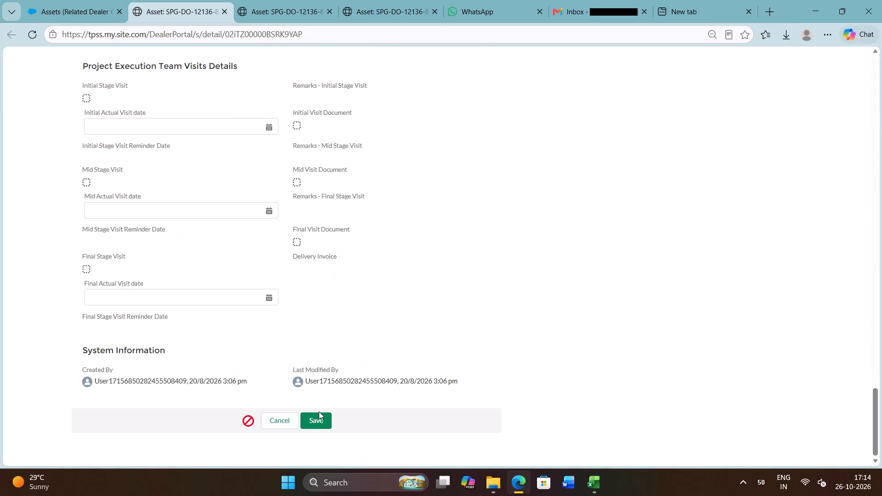
{"action": "left_click", "coordinate": [319, 414]}
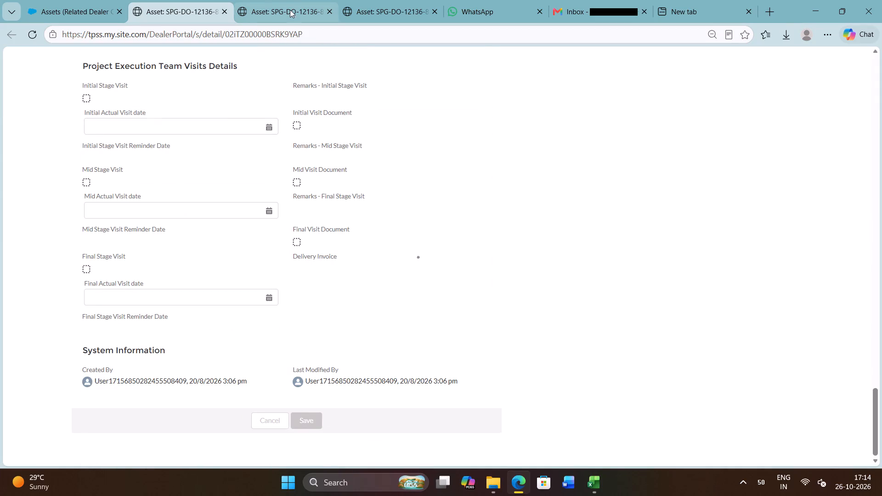
{"action": "left_click", "coordinate": [227, 9]}
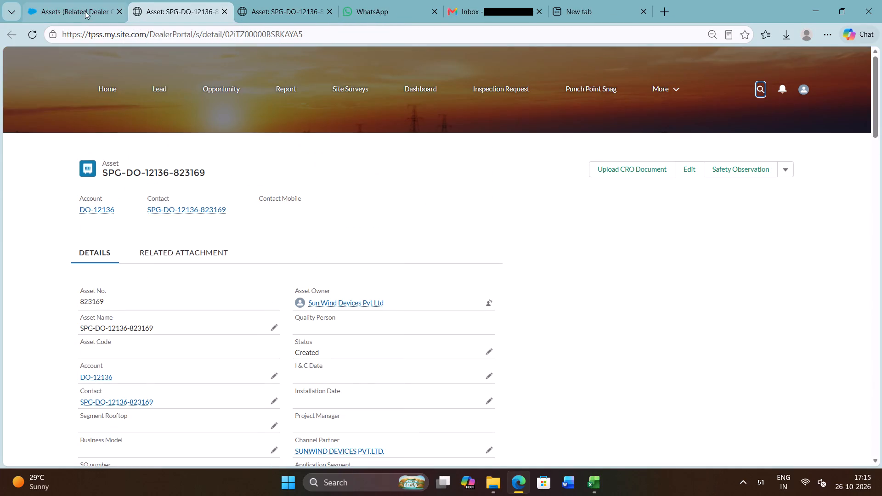
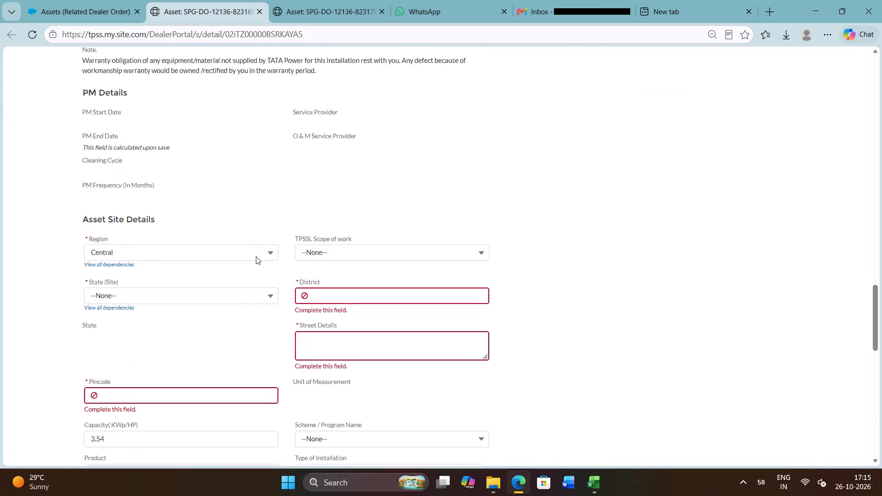
Fill the required Contact Name field of the DO-12136 asset with the copied customer name.
{"action": "scroll", "coordinate": [256, 256], "scroll_direction": "down", "scroll_amount": 1}
{"action": "left_click", "coordinate": [205, 143]}
{"action": "key", "text": "ctrl+v"}
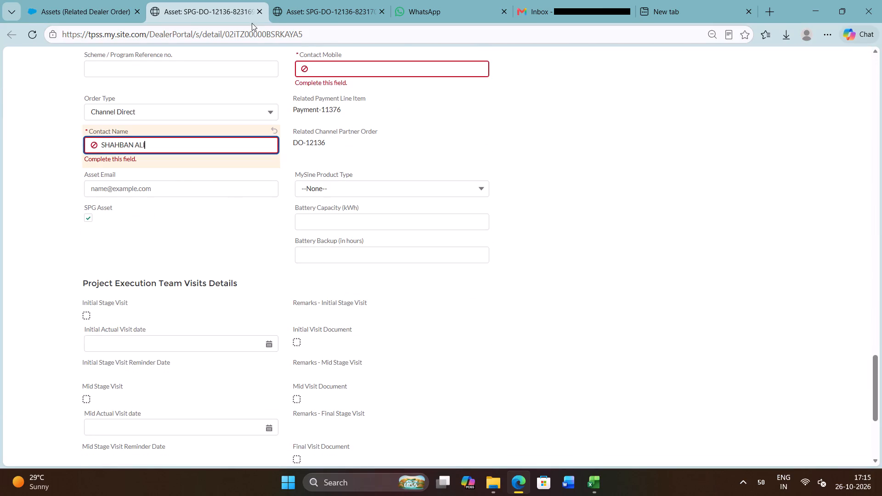
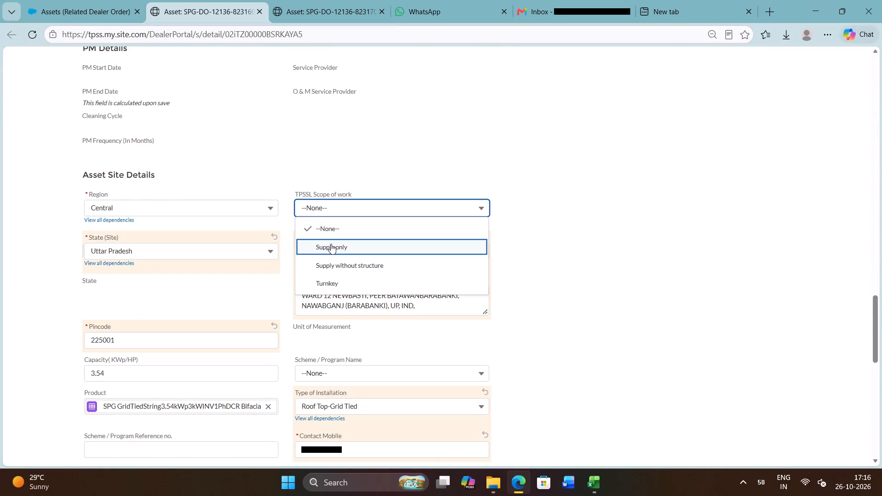
Set the asset's TPSSL scope of work to Supply only and its PM Surya Ghar Yojana field to Yes.
{"action": "left_click", "coordinate": [323, 246]}
{"action": "scroll", "coordinate": [214, 186], "scroll_direction": "up", "scroll_amount": 10}
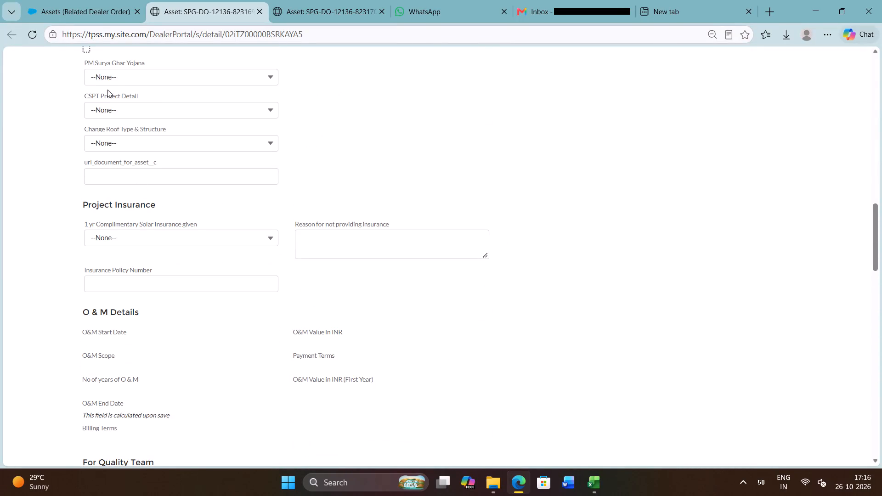
{"action": "left_click", "coordinate": [107, 90]}
{"action": "left_click", "coordinate": [110, 78]}
{"action": "left_click", "coordinate": [147, 110]}
Set the roof type and structure to CP Supplied –Customized Elevated Structure and Existing Opportunity available to No.
{"action": "scroll", "coordinate": [291, 186], "scroll_direction": "up", "scroll_amount": 6}
{"action": "left_click", "coordinate": [340, 152]}
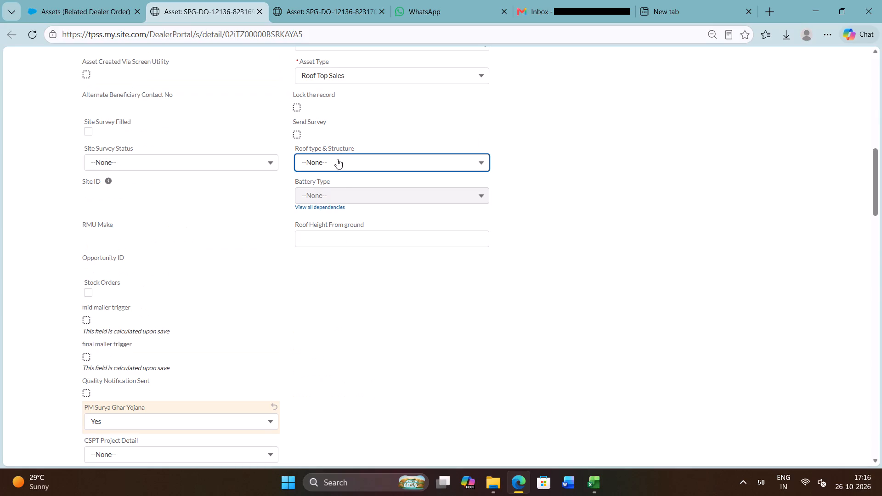
{"action": "double_click", "coordinate": [337, 159]}
{"action": "left_click", "coordinate": [338, 204]}
{"action": "scroll", "coordinate": [258, 209], "scroll_direction": "up", "scroll_amount": 4}
{"action": "left_click", "coordinate": [127, 251]}
{"action": "left_click", "coordinate": [127, 241]}
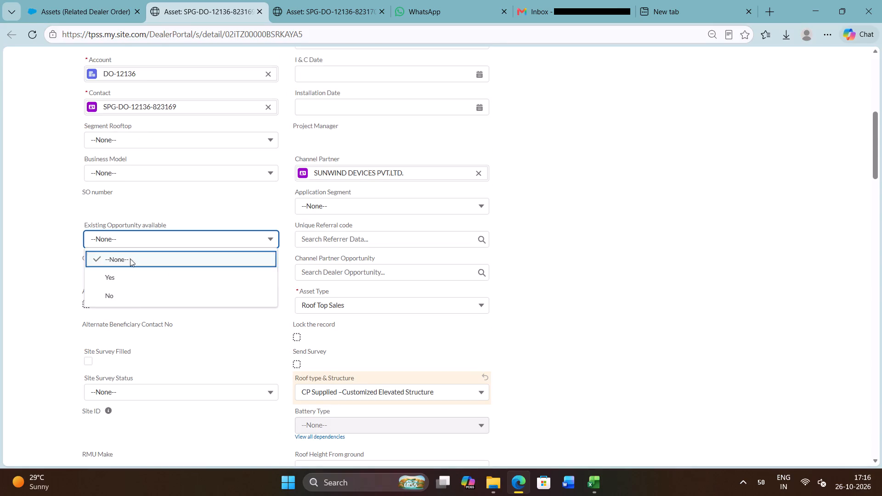
{"action": "left_click", "coordinate": [134, 299]}
Save the asset record with the completed site, scheme and roof structure details.
{"action": "scroll", "coordinate": [354, 327], "scroll_direction": "down", "scroll_amount": 20}
{"action": "scroll", "coordinate": [354, 327], "scroll_direction": "down", "scroll_amount": 18}
{"action": "left_click", "coordinate": [307, 418]}
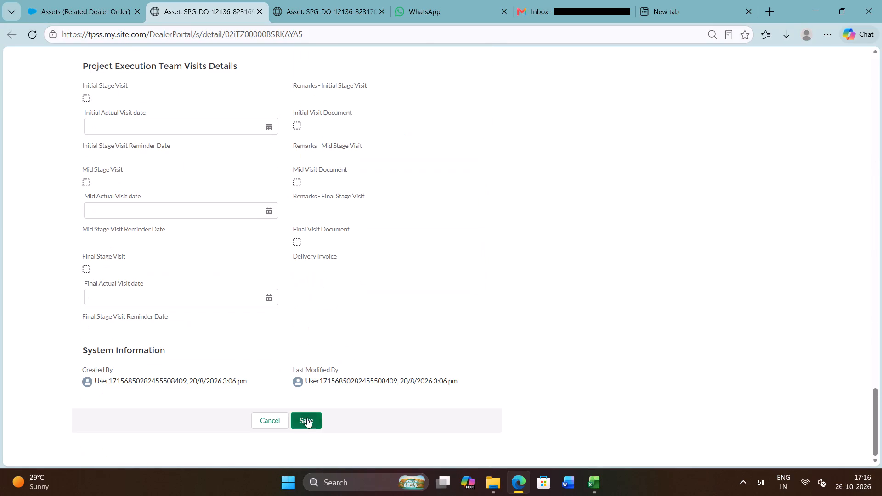
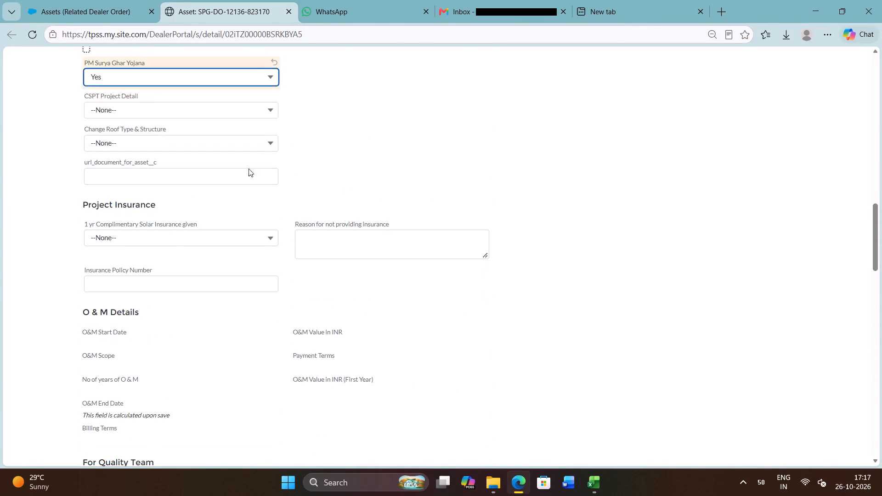
Set the asset's roof type and structure to CP Supplied –Customized Elevated Structure.
{"action": "scroll", "coordinate": [299, 180], "scroll_direction": "up", "scroll_amount": 6}
{"action": "left_click", "coordinate": [343, 158]}
{"action": "left_click", "coordinate": [328, 209]}
Choose an option for Existing Opportunity available in the asset's general details.
{"action": "scroll", "coordinate": [247, 211], "scroll_direction": "up", "scroll_amount": 4}
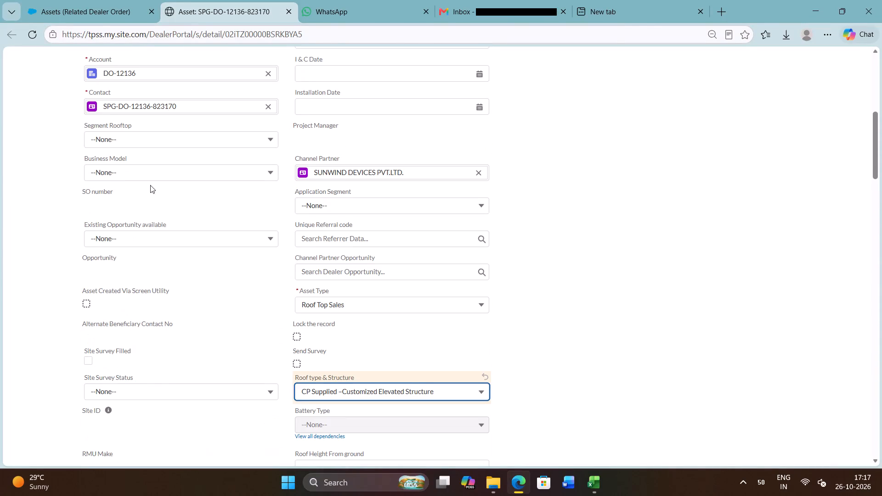
{"action": "left_click", "coordinate": [150, 185]}
{"action": "left_click", "coordinate": [128, 242]}
{"action": "left_click", "coordinate": [124, 298]}
Save the asset record with the updated roof structure and scheme details.
{"action": "scroll", "coordinate": [342, 301], "scroll_direction": "down", "scroll_amount": 20}
{"action": "scroll", "coordinate": [342, 301], "scroll_direction": "down", "scroll_amount": 12}
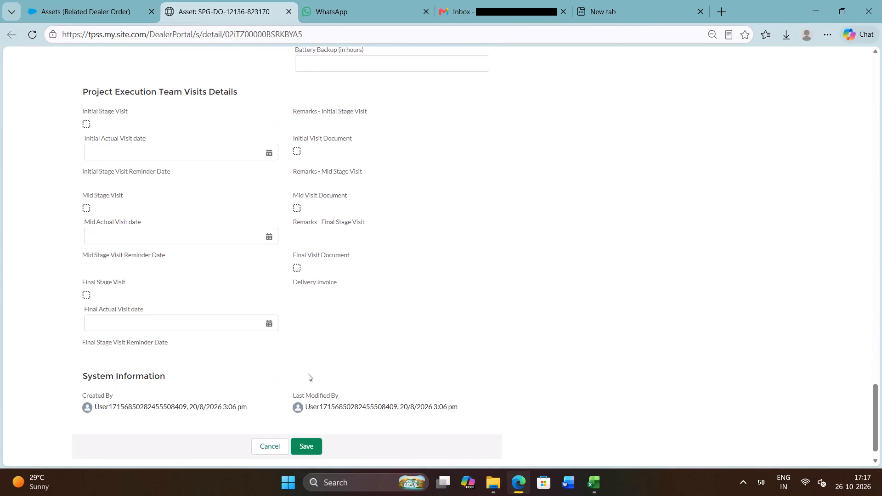
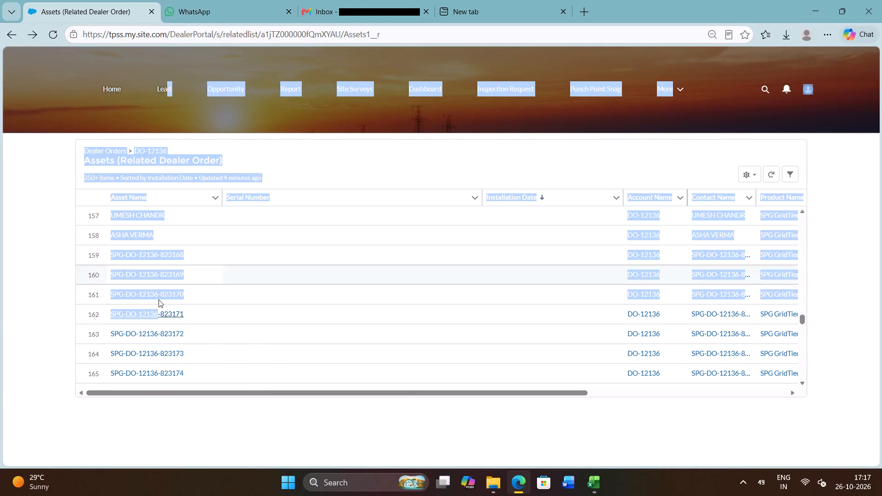
{"action": "left_click_drag", "start_coordinate": [150, 320], "coordinate": [169, 315]}
{"action": "left_click", "coordinate": [21, 293]}
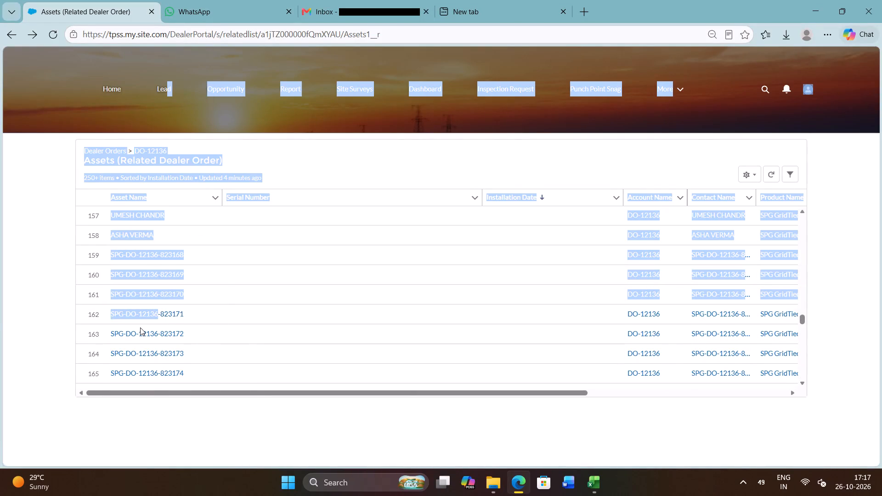
{"action": "left_click", "coordinate": [45, 291]}
{"action": "left_click_drag", "start_coordinate": [143, 311], "coordinate": [194, 95]}
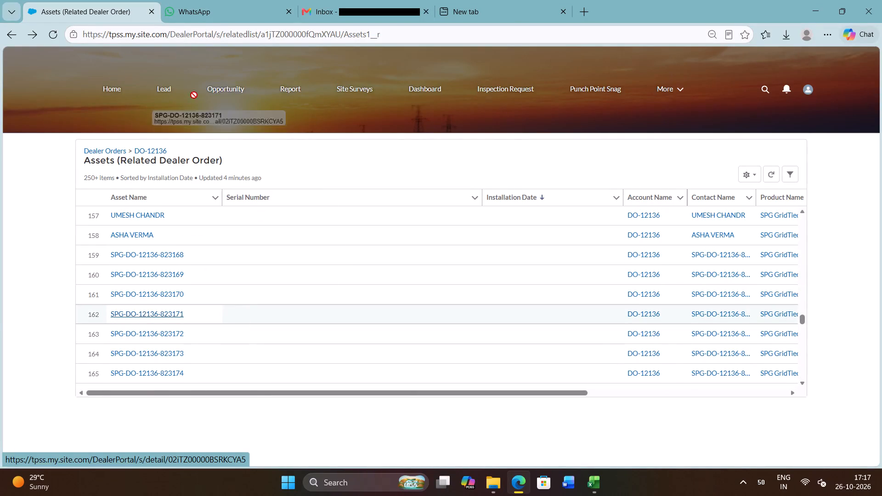
{"action": "left_click_drag", "start_coordinate": [194, 95], "coordinate": [164, 1]}
{"action": "left_click", "coordinate": [118, 10]}
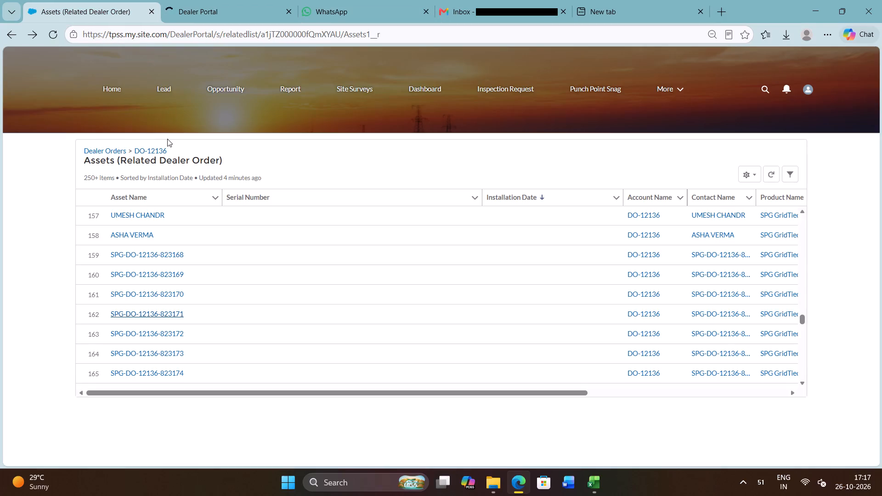
{"action": "left_click", "coordinate": [193, 0]}
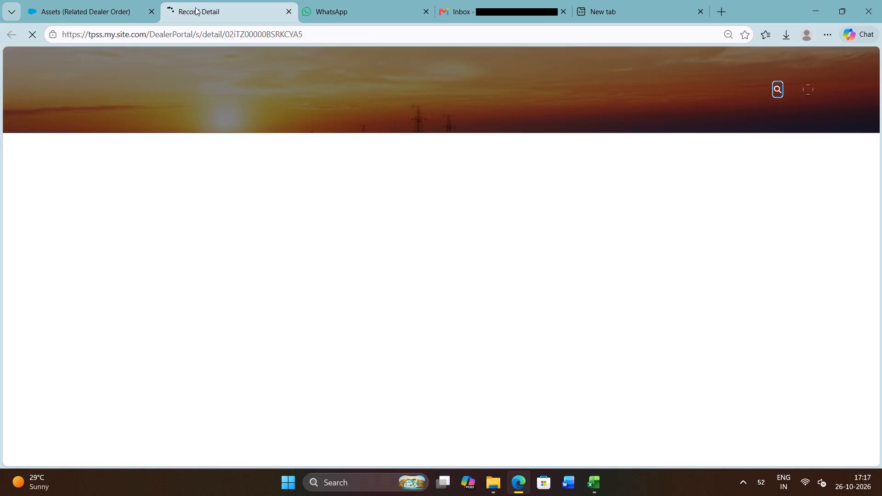
{"action": "left_click", "coordinate": [60, 2]}
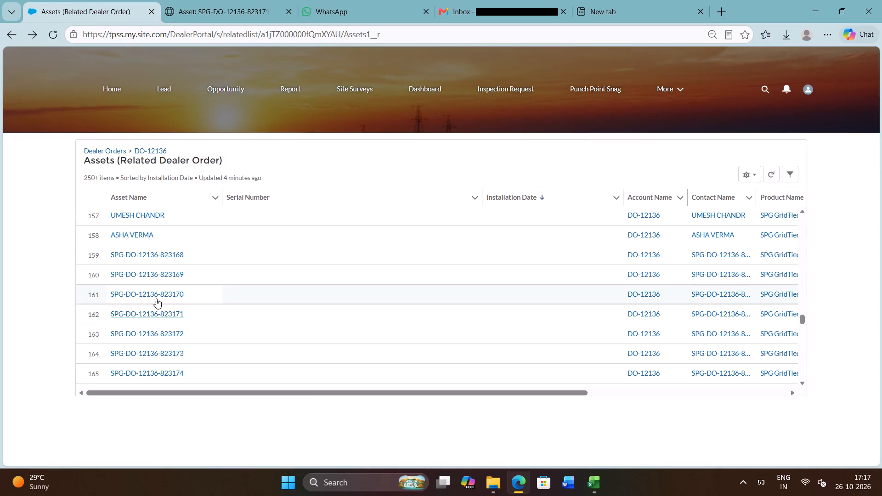
{"action": "left_click_drag", "start_coordinate": [154, 295], "coordinate": [166, 6]}
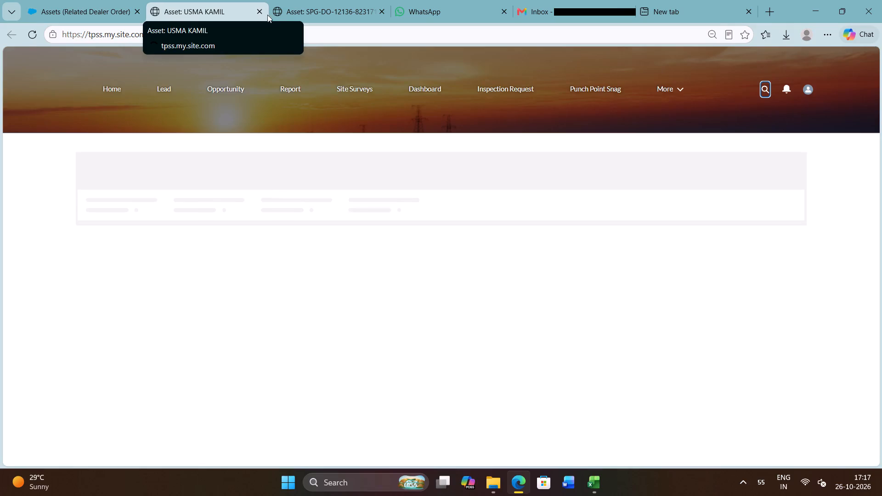
{"action": "left_click", "coordinate": [66, 0]}
{"action": "scroll", "coordinate": [179, 314], "scroll_direction": "down", "scroll_amount": 2}
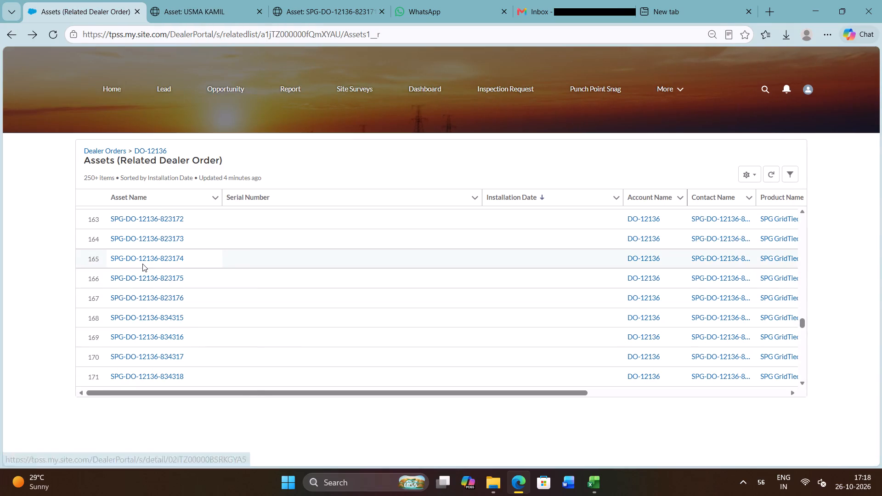
{"action": "left_click", "coordinate": [224, 0]}
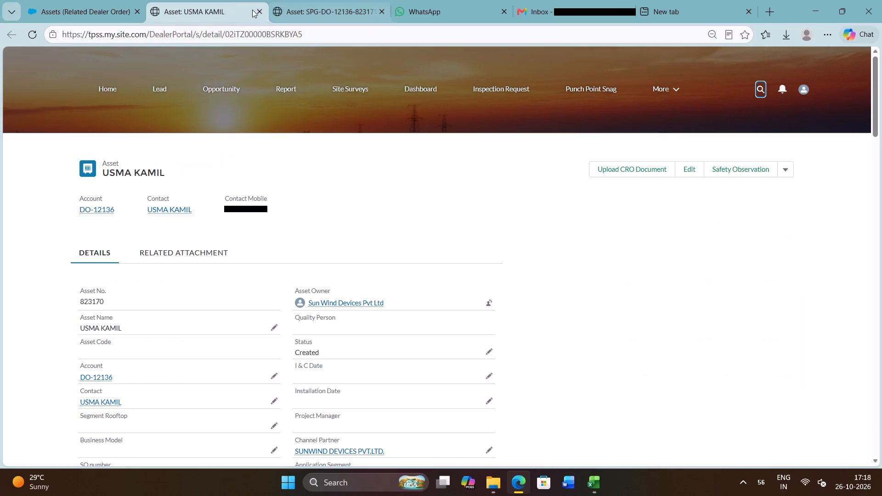
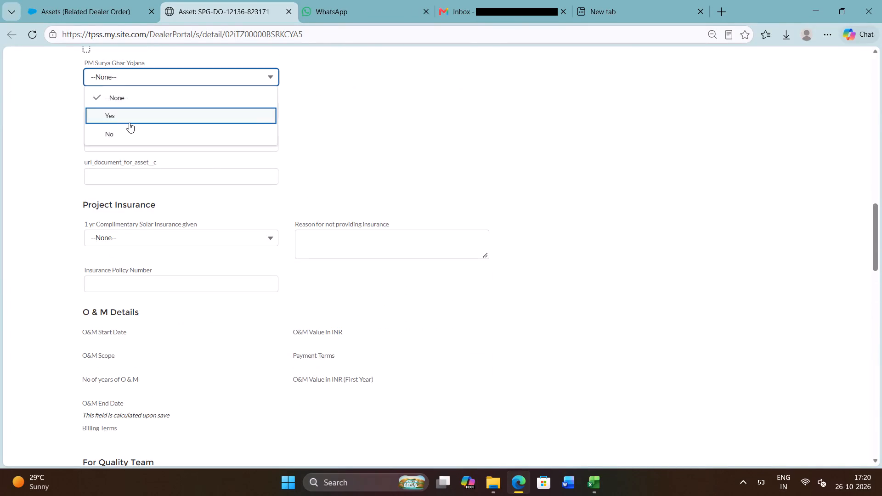
Set the asset's PM Surya Ghar Yojana to Yes and its roof type and structure to CP Supplied –Customized Elevated Structure.
{"action": "left_click", "coordinate": [129, 123]}
{"action": "scroll", "coordinate": [238, 167], "scroll_direction": "up", "scroll_amount": 5}
{"action": "left_click", "coordinate": [338, 114]}
{"action": "left_click", "coordinate": [338, 106]}
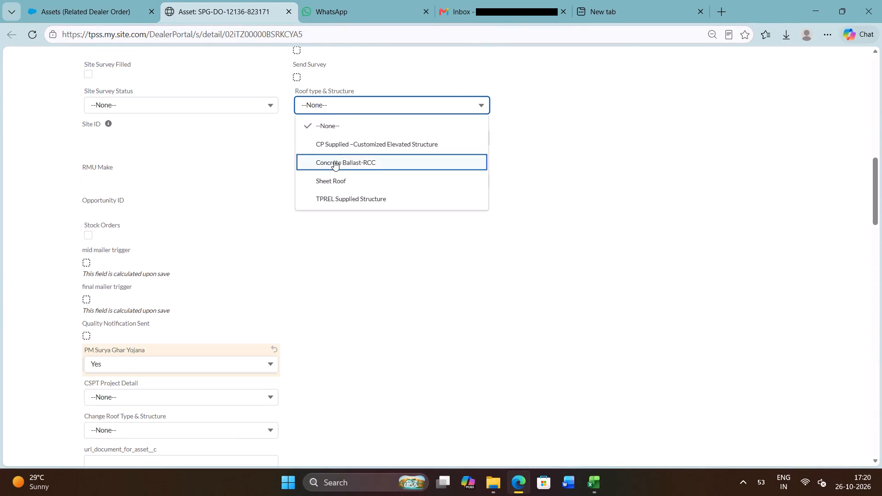
{"action": "left_click", "coordinate": [332, 147]}
Set the asset's Existing Opportunity available field to No and save the asset record.
{"action": "scroll", "coordinate": [206, 225], "scroll_direction": "up", "scroll_amount": 5}
{"action": "left_click", "coordinate": [137, 237]}
{"action": "left_click", "coordinate": [132, 287]}
{"action": "scroll", "coordinate": [270, 327], "scroll_direction": "down", "scroll_amount": 5}
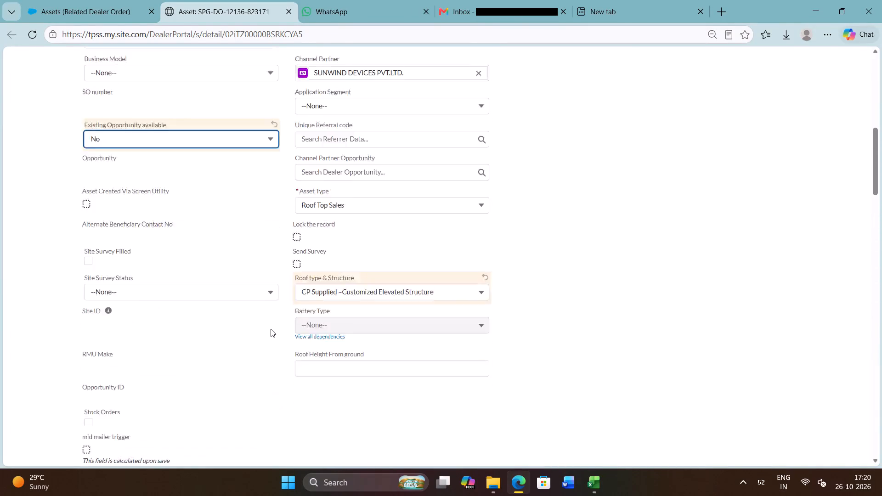
{"action": "scroll", "coordinate": [271, 329], "scroll_direction": "down", "scroll_amount": 20}
{"action": "scroll", "coordinate": [271, 329], "scroll_direction": "down", "scroll_amount": 11}
{"action": "scroll", "coordinate": [294, 380], "scroll_direction": "up", "scroll_amount": 1}
{"action": "scroll", "coordinate": [294, 380], "scroll_direction": "down", "scroll_amount": 8}
{"action": "left_click", "coordinate": [304, 419]}
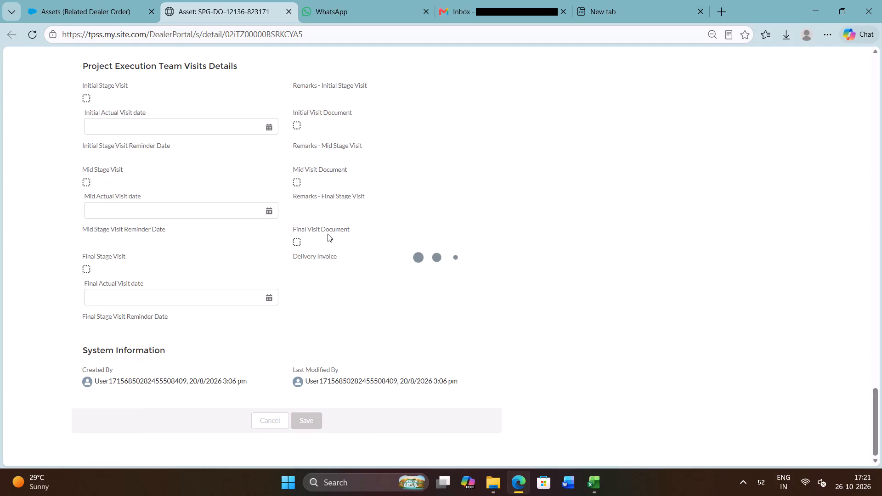
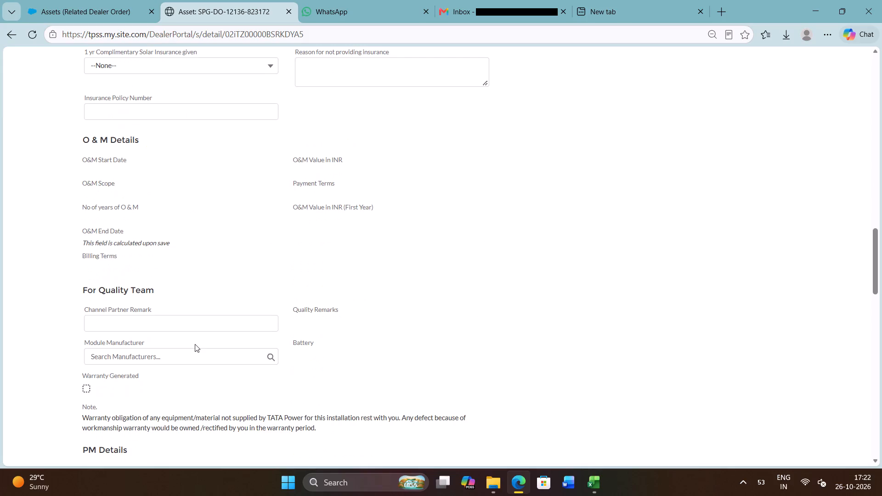
Go to the Asset Site Details section of the asset record, where the required site and contact fields are empty.
{"action": "scroll", "coordinate": [200, 345], "scroll_direction": "down", "scroll_amount": 9}
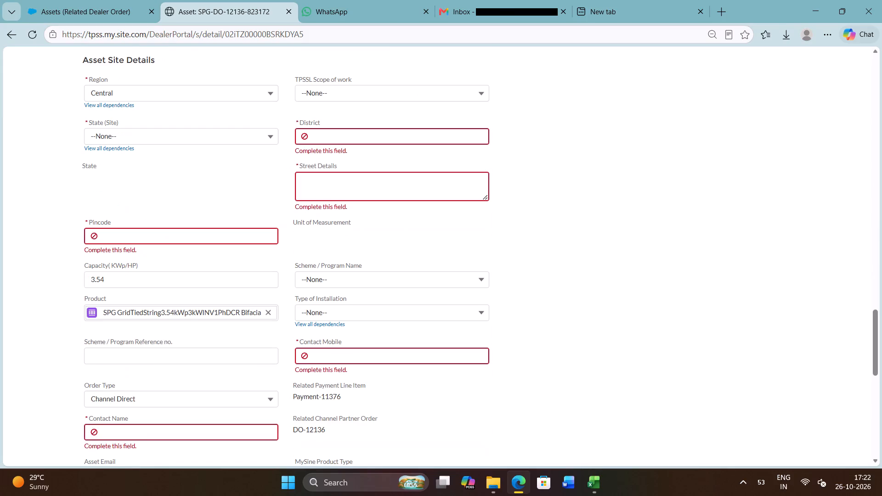
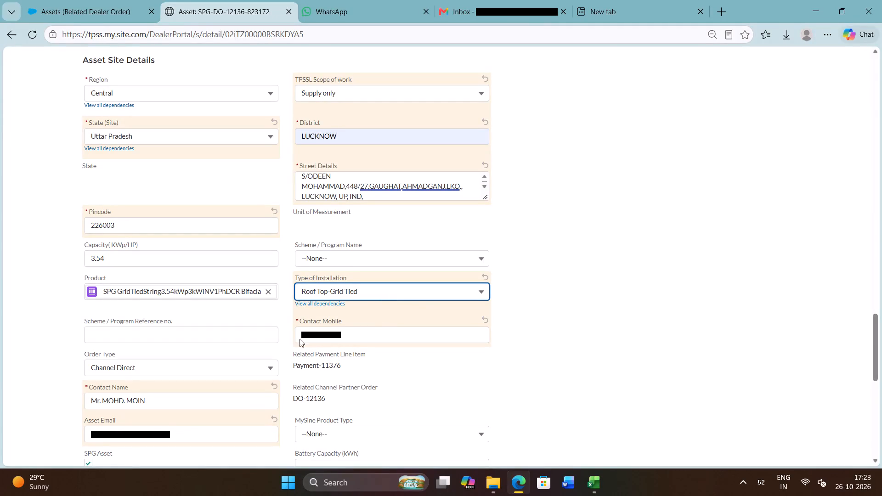
Fill in the asset's PM Surya Ghar Yojana choice, and set Roof type & Structure to CP Supplied –Customized Elevated Structure and Existing Opportunity available to No.
{"action": "scroll", "coordinate": [624, 274], "scroll_direction": "up", "scroll_amount": 17}
{"action": "scroll", "coordinate": [199, 342], "scroll_direction": "down", "scroll_amount": 1}
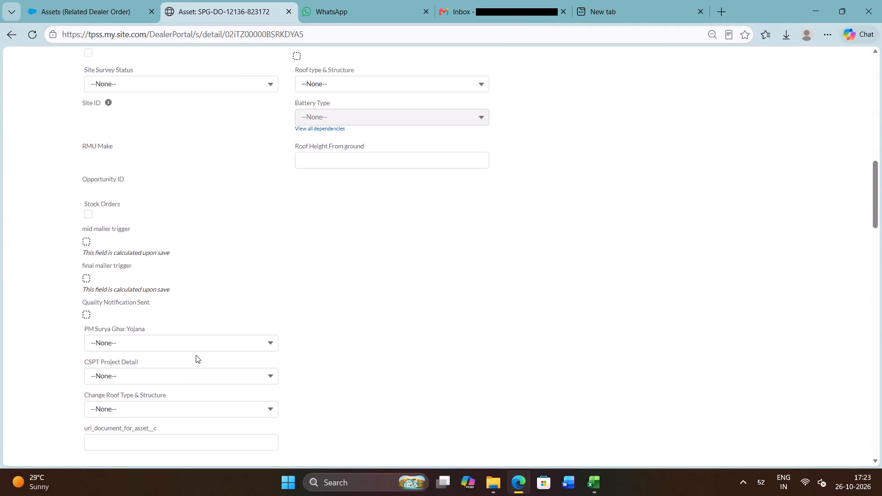
{"action": "left_click", "coordinate": [158, 300]}
{"action": "left_click", "coordinate": [152, 345]}
{"action": "scroll", "coordinate": [322, 238], "scroll_direction": "up", "scroll_amount": 5}
{"action": "left_click", "coordinate": [332, 338]}
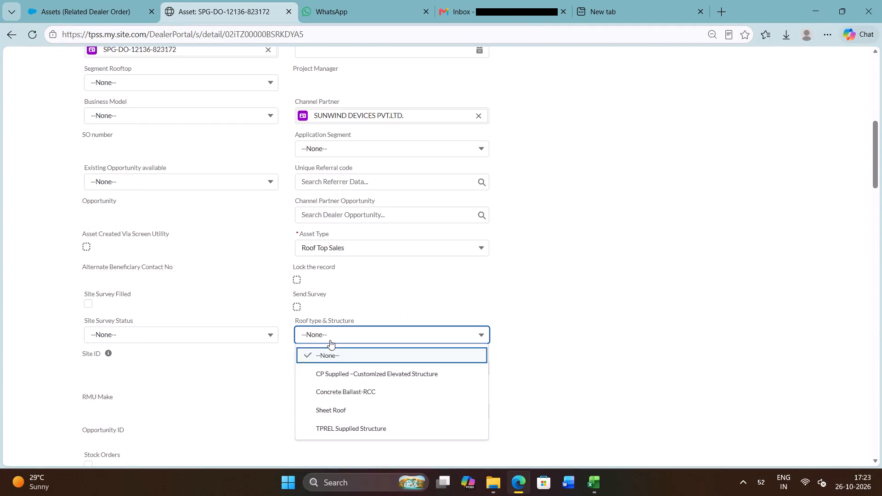
{"action": "left_click", "coordinate": [325, 374]}
{"action": "left_click", "coordinate": [91, 172]}
{"action": "left_click", "coordinate": [147, 244]}
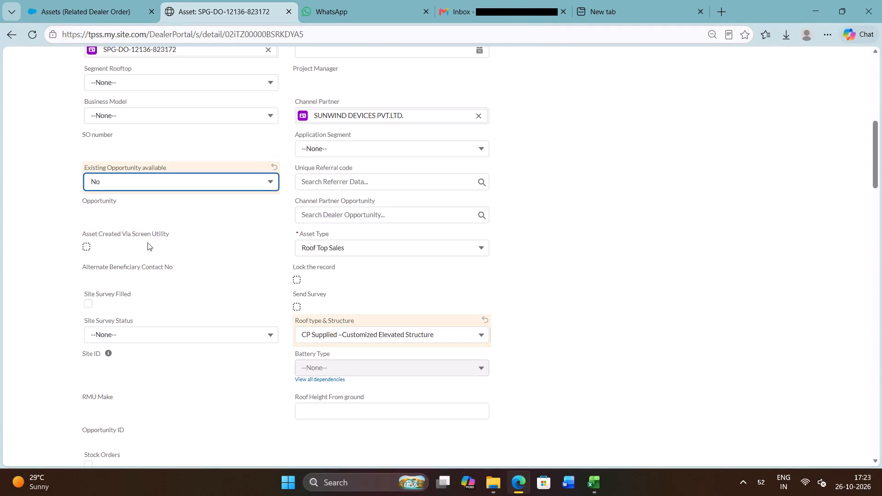
Save the asset record with the completed site, contact and roof structure details.
{"action": "scroll", "coordinate": [309, 282], "scroll_direction": "down", "scroll_amount": 20}
{"action": "scroll", "coordinate": [309, 282], "scroll_direction": "down", "scroll_amount": 20}
{"action": "left_click", "coordinate": [303, 425]}
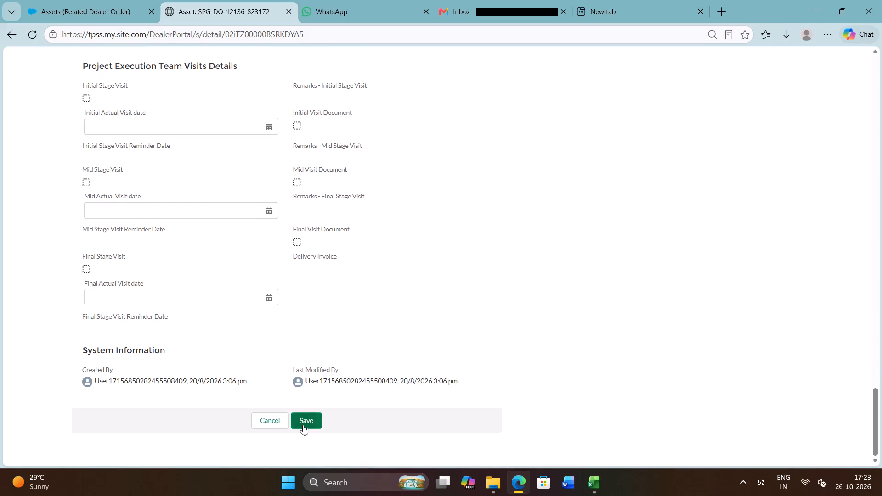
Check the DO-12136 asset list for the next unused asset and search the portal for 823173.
{"action": "left_click", "coordinate": [127, 0]}
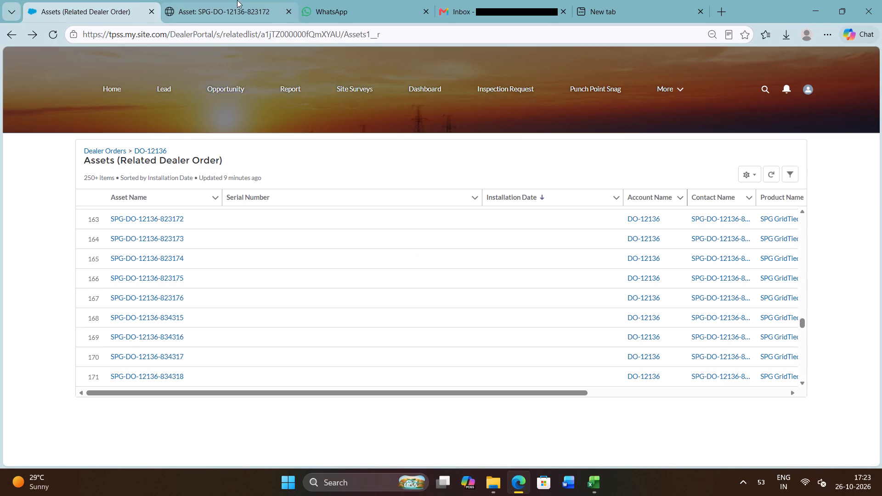
{"action": "left_click", "coordinate": [237, 0]}
{"action": "scroll", "coordinate": [672, 143], "scroll_direction": "up", "scroll_amount": 7}
{"action": "left_click", "coordinate": [763, 90]}
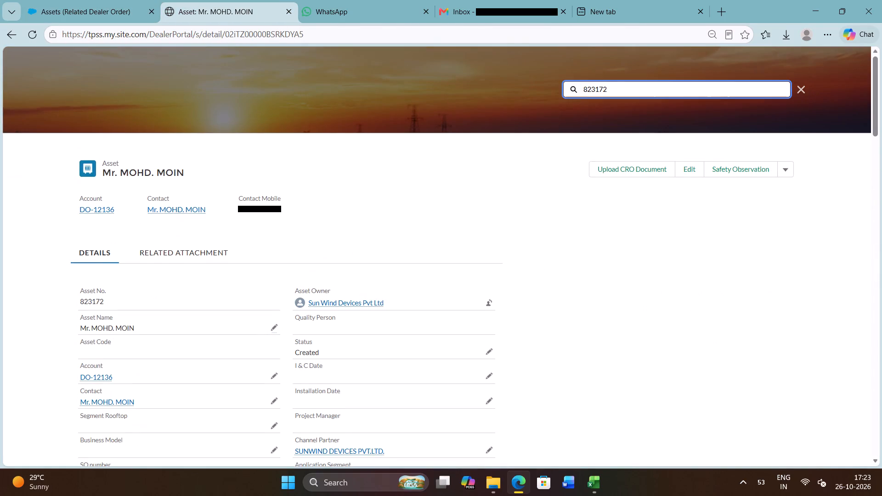
{"action": "key", "text": "BackSpace"}
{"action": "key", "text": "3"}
{"action": "key", "text": "Return"}
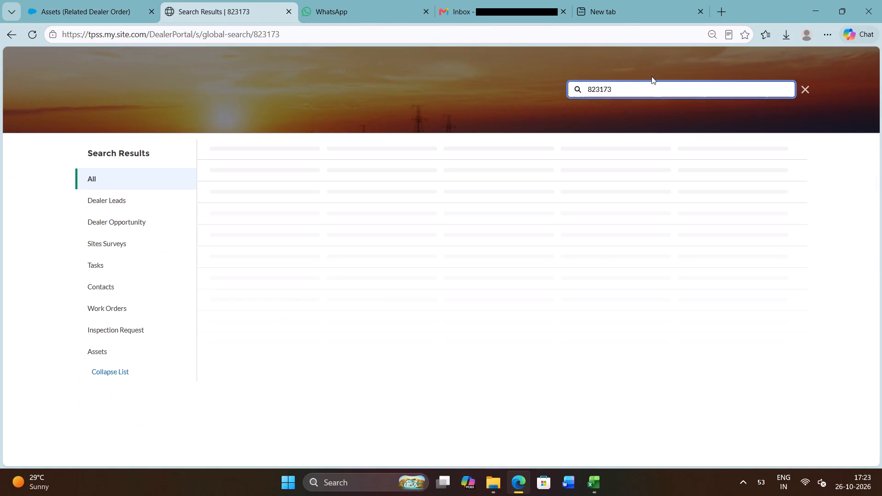
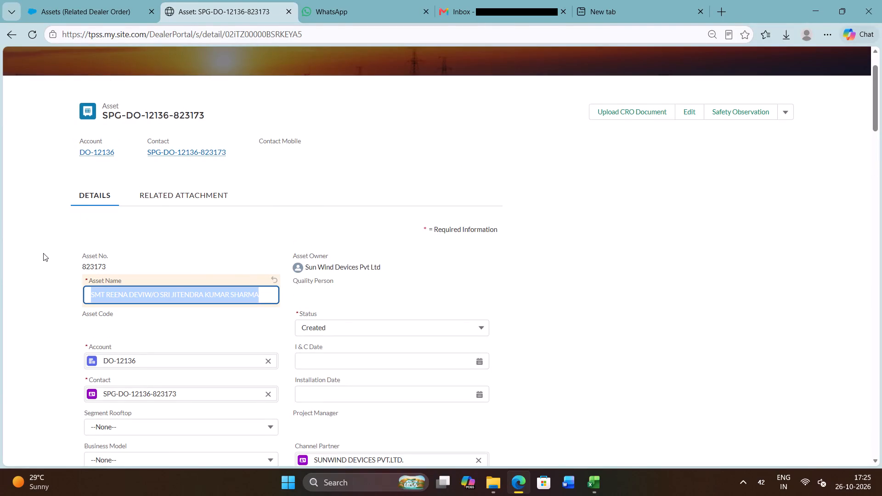
Clear the Asset Name field of the asset being edited and return to the related assets list of dealer order DO-12136.
{"action": "key", "text": "BackSpace"}
{"action": "left_click", "coordinate": [108, 2]}
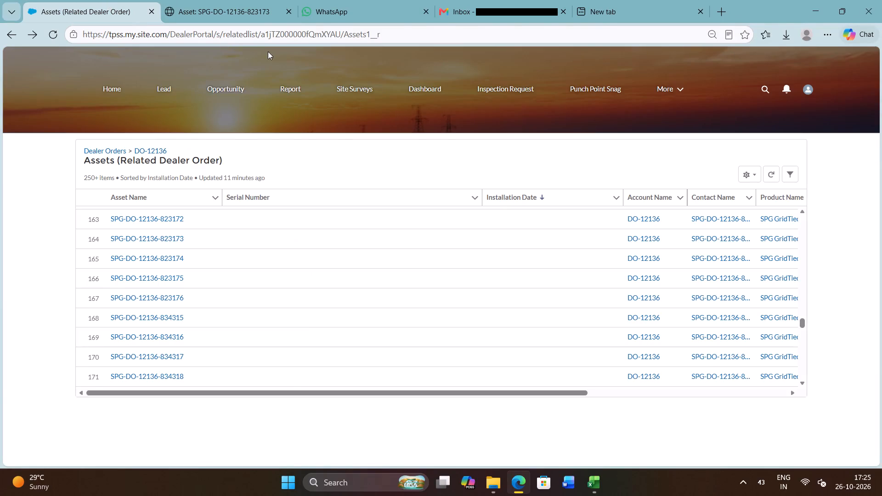
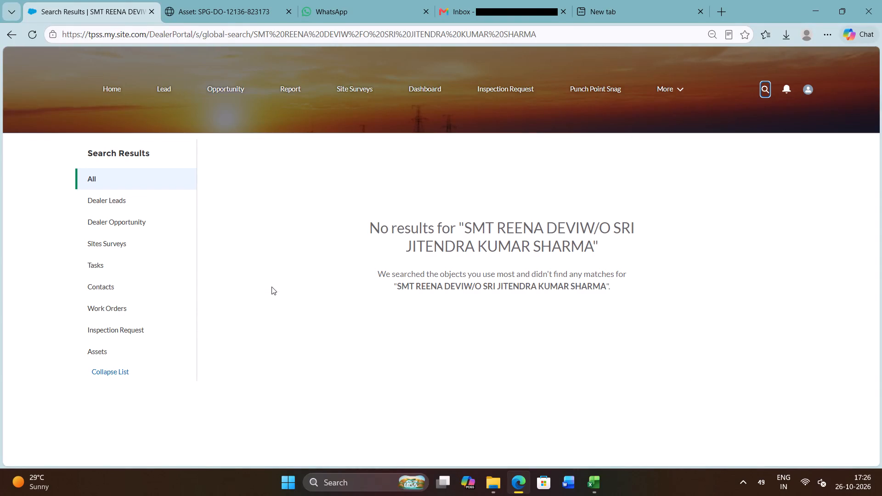
Search the dealer portal again using only the customer's own name, leaving out the W/O part with the husband's name.
{"action": "scroll", "coordinate": [271, 287], "scroll_direction": "down", "scroll_amount": 1}
{"action": "left_click", "coordinate": [763, 89]}
{"action": "left_click_drag", "start_coordinate": [757, 88], "coordinate": [642, 90]}
{"action": "key", "text": "BackSpace"}
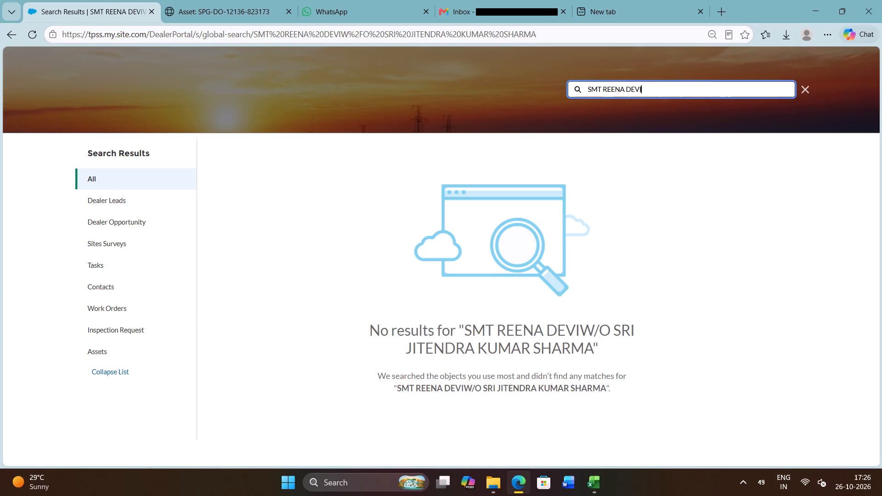
{"action": "key", "text": "Return"}
{"action": "scroll", "coordinate": [277, 251], "scroll_direction": "down", "scroll_amount": 5}
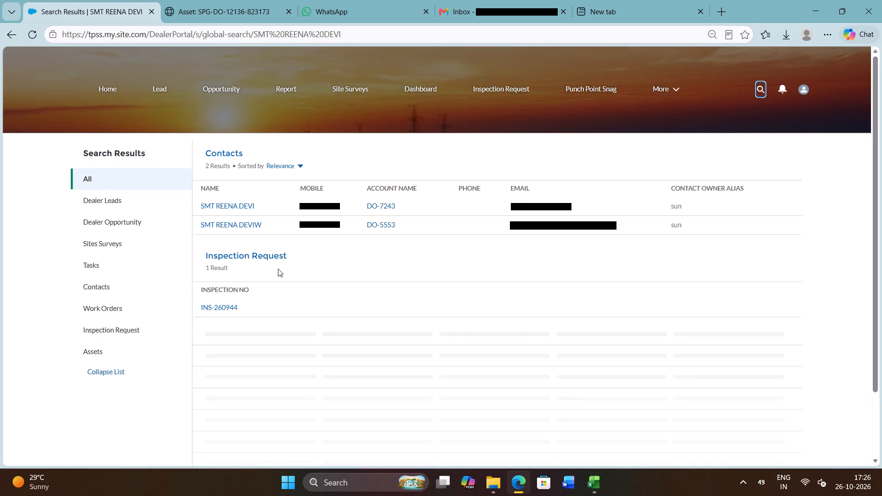
{"action": "scroll", "coordinate": [276, 296], "scroll_direction": "down", "scroll_amount": 9}
{"action": "left_click", "coordinate": [286, 391]}
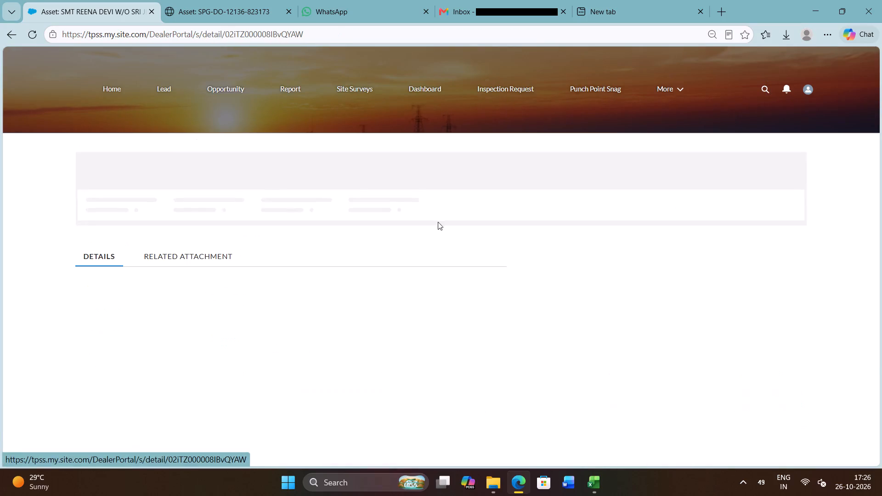
{"action": "scroll", "coordinate": [224, 268], "scroll_direction": "down", "scroll_amount": 1}
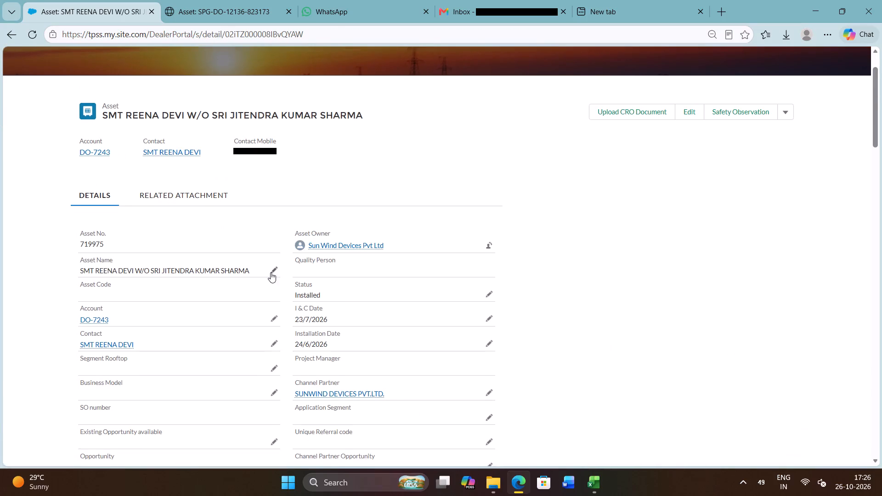
{"action": "scroll", "coordinate": [226, 329], "scroll_direction": "down", "scroll_amount": 6}
{"action": "scroll", "coordinate": [219, 190], "scroll_direction": "up", "scroll_amount": 6}
Find the Files list in the asset's related attachments and open its warranty document.
{"action": "left_click", "coordinate": [179, 195]}
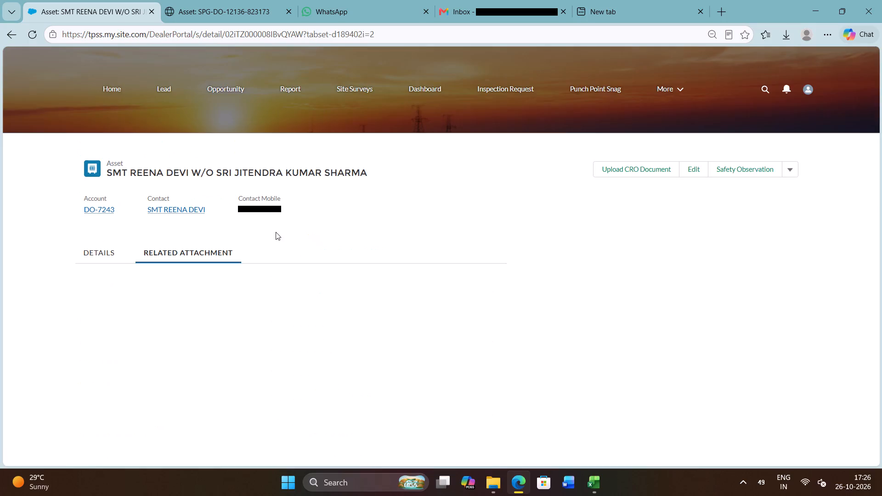
{"action": "scroll", "coordinate": [274, 253], "scroll_direction": "down", "scroll_amount": 13}
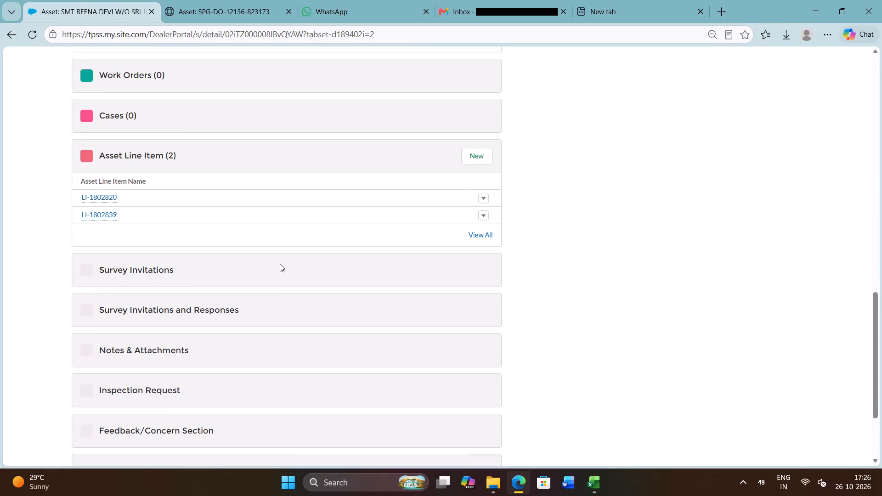
{"action": "scroll", "coordinate": [167, 210], "scroll_direction": "up", "scroll_amount": 3}
{"action": "scroll", "coordinate": [211, 232], "scroll_direction": "down", "scroll_amount": 4}
{"action": "scroll", "coordinate": [217, 232], "scroll_direction": "up", "scroll_amount": 4}
{"action": "left_click", "coordinate": [165, 186]}
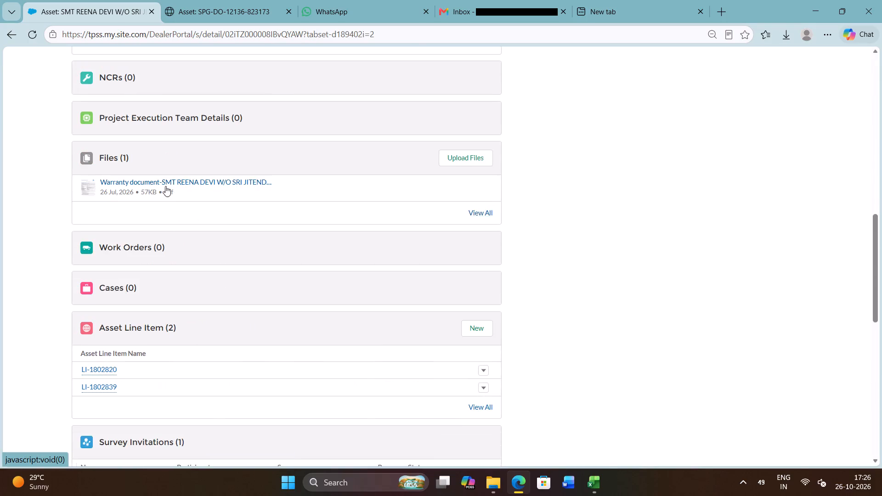
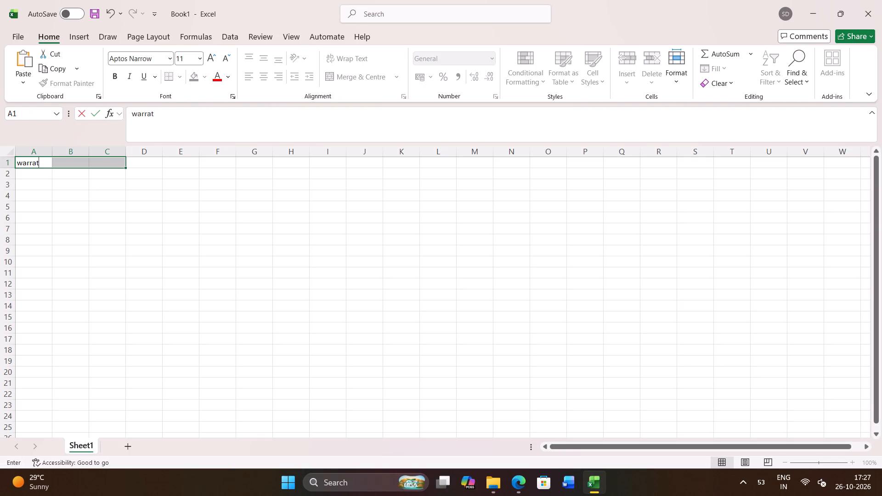
Enter the header WARRANTY in capitals in cell A1 of the blank workbook.
{"action": "key", "text": "BackSpace"}
{"action": "key", "text": "n"}
{"action": "key", "text": "t"}
{"action": "key", "text": "y"}
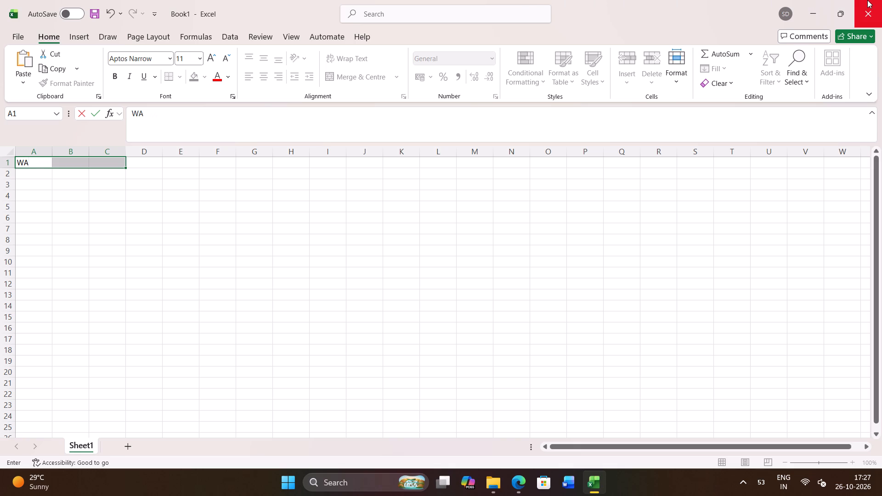
{"action": "key", "text": "BackSpace"}
{"action": "key", "text": "BackSpace"}
{"action": "key", "text": "BackSpace"}
{"action": "key", "text": "BackSpace"}
{"action": "type", "text": "ARRANTY"}
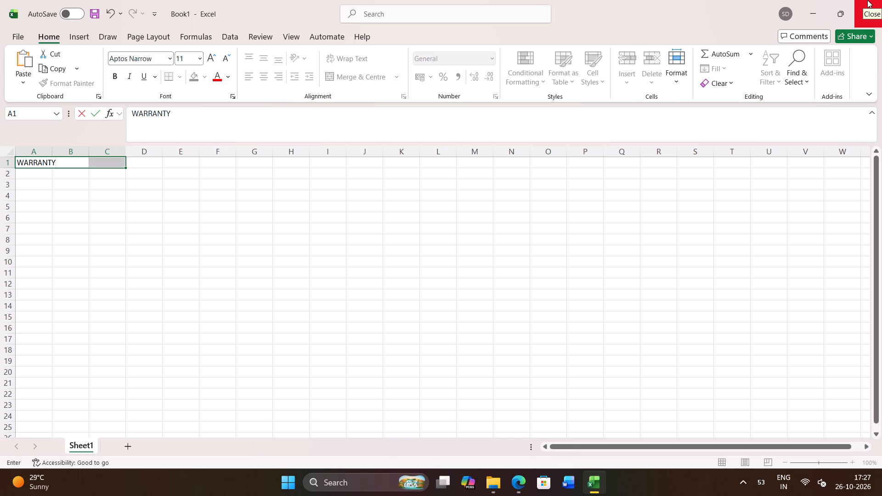
{"action": "left_click", "coordinate": [250, 231]}
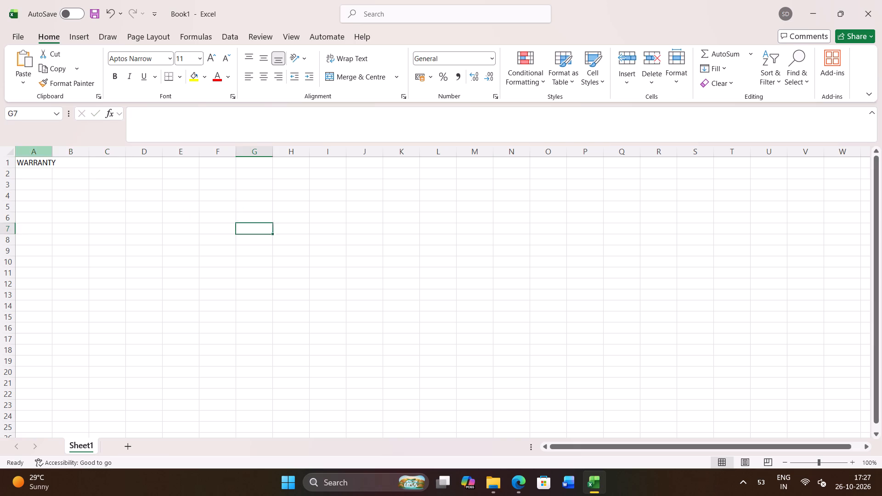
Widen column A to roughly four times its width, then centre and bold the WARRANTY header.
{"action": "left_click", "coordinate": [48, 155]}
{"action": "left_click_drag", "start_coordinate": [54, 153], "coordinate": [174, 158]}
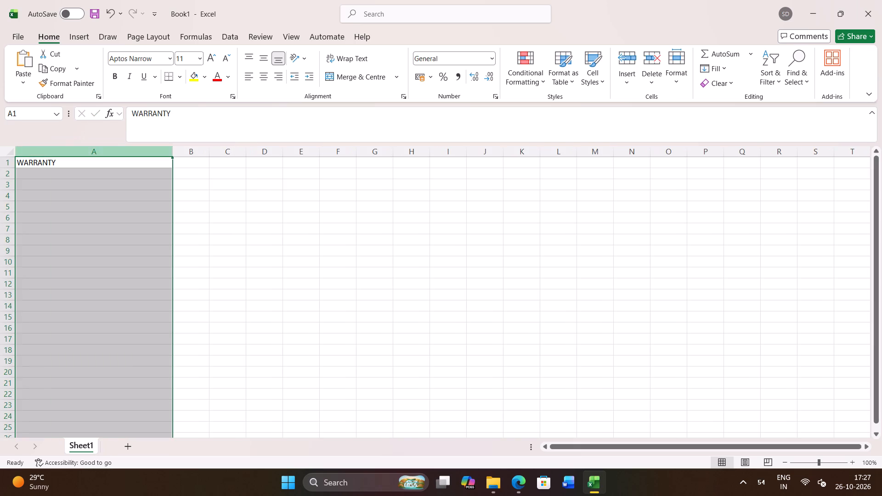
{"action": "left_click", "coordinate": [115, 164]}
{"action": "left_click", "coordinate": [266, 77]}
{"action": "left_click", "coordinate": [266, 215]}
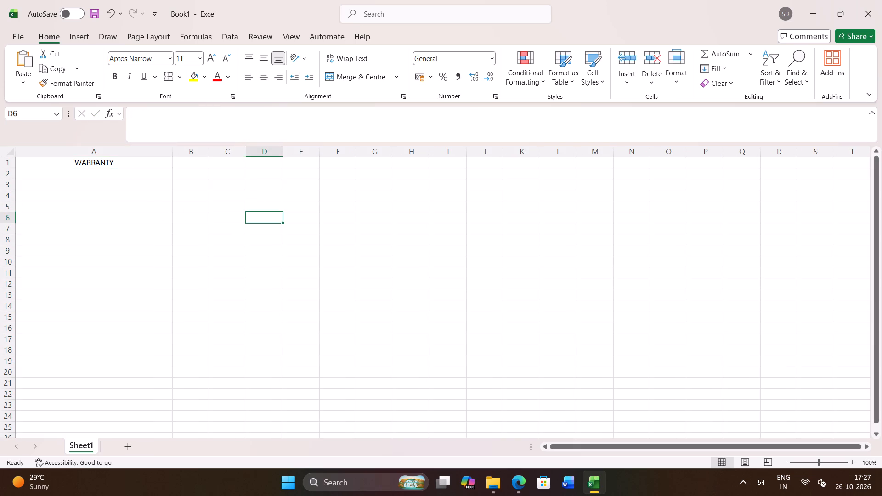
{"action": "left_click", "coordinate": [97, 165]}
{"action": "left_click", "coordinate": [115, 78]}
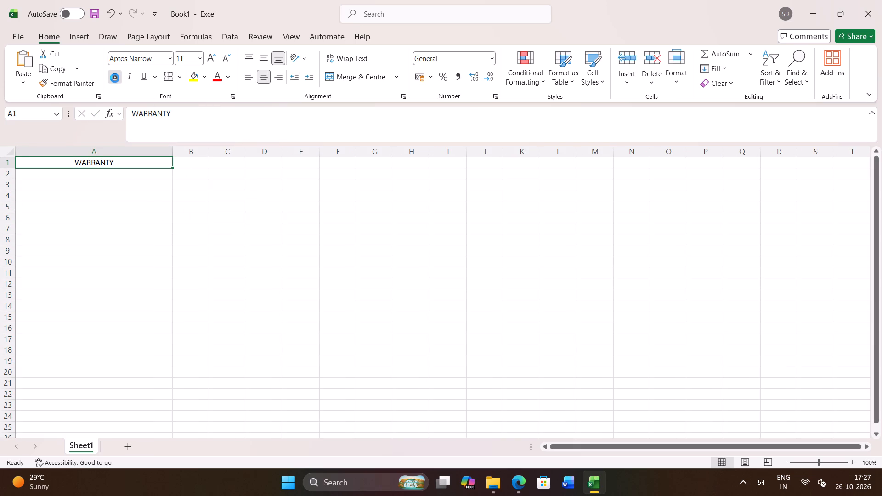
{"action": "left_click", "coordinate": [172, 207]}
{"action": "left_click", "coordinate": [103, 173]}
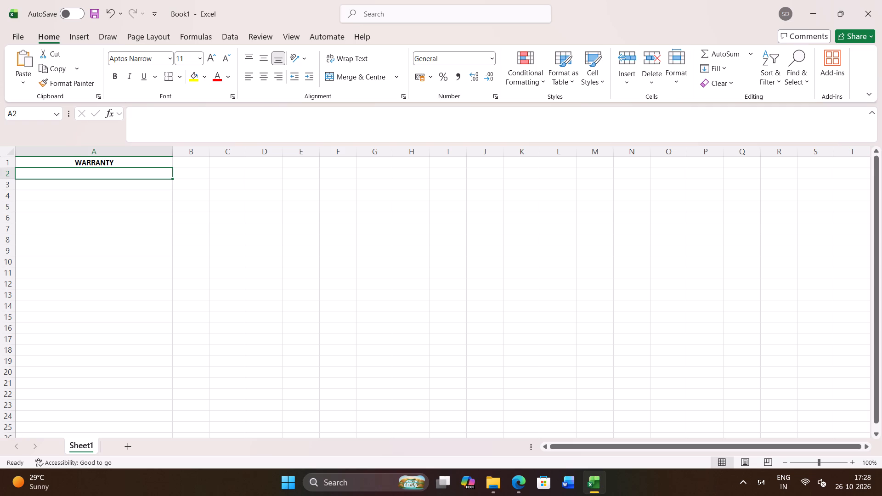
Enter the header PROGRESS in cell B1.
{"action": "left_click", "coordinate": [186, 169]}
{"action": "double_click", "coordinate": [188, 166]}
{"action": "left_click", "coordinate": [192, 157]}
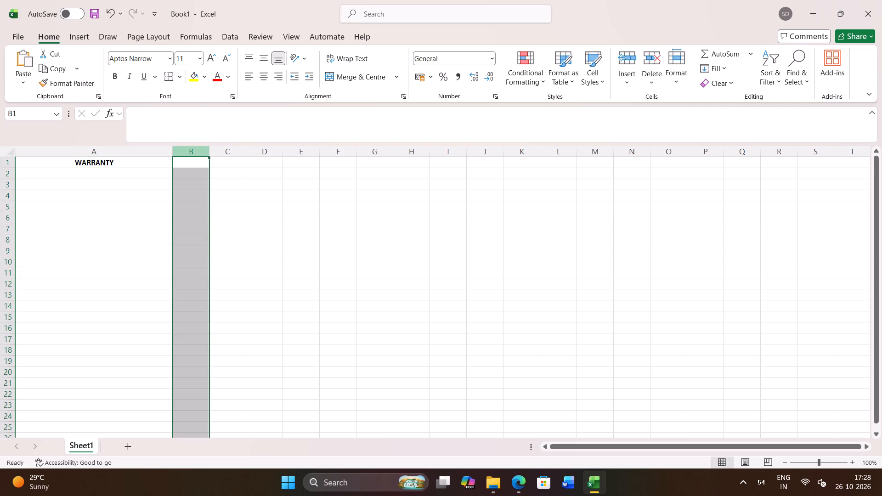
{"action": "left_click", "coordinate": [193, 168]}
{"action": "type", "text": "OP"}
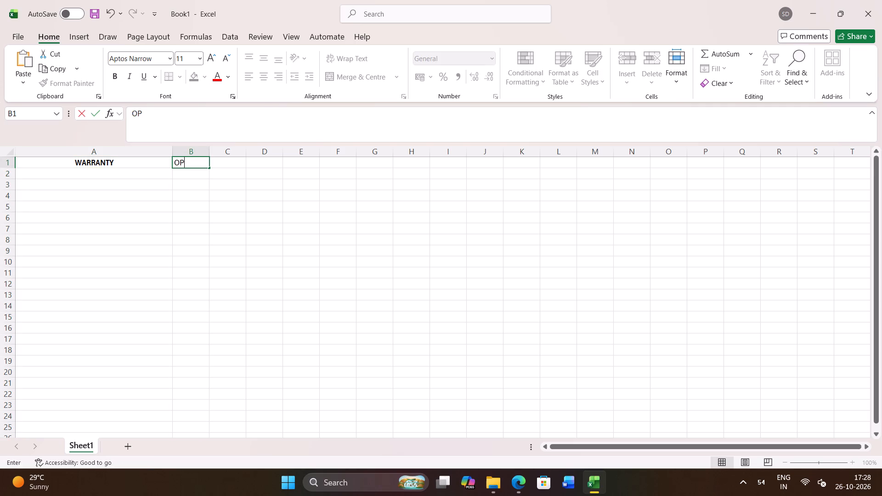
{"action": "key", "text": "BackSpace"}
{"action": "key", "text": "BackSpace"}
{"action": "type", "text": "PROGRESS"}
{"action": "left_click", "coordinate": [183, 181]}
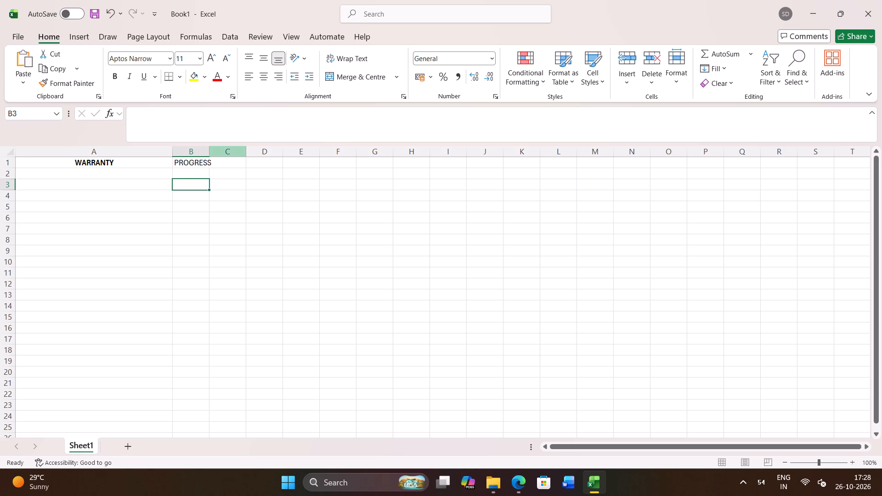
Widen column B slightly to fit its PROGRESS header and make that header bold.
{"action": "left_click", "coordinate": [203, 156]}
{"action": "left_click_drag", "start_coordinate": [209, 152], "coordinate": [221, 152]}
{"action": "left_click", "coordinate": [203, 170]}
{"action": "left_click", "coordinate": [203, 164]}
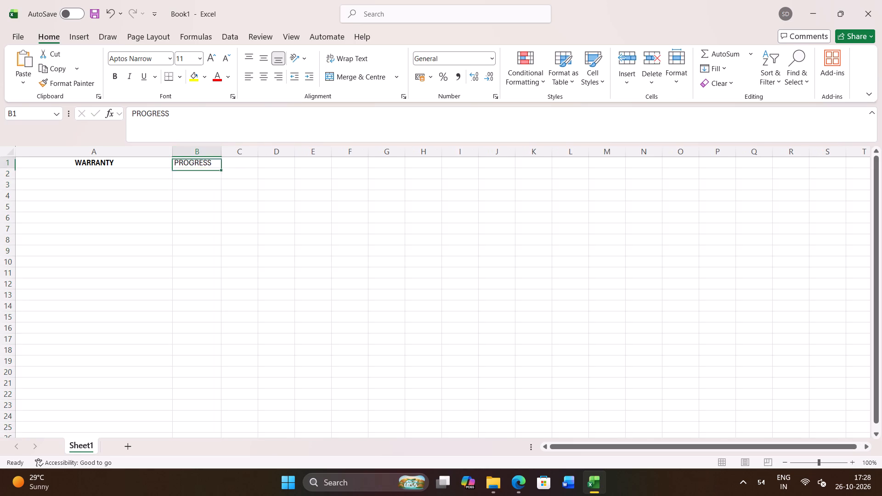
{"action": "left_click", "coordinate": [117, 75]}
Extend the header in cell A1 to read WARRANTY NAME.
{"action": "left_click", "coordinate": [120, 167]}
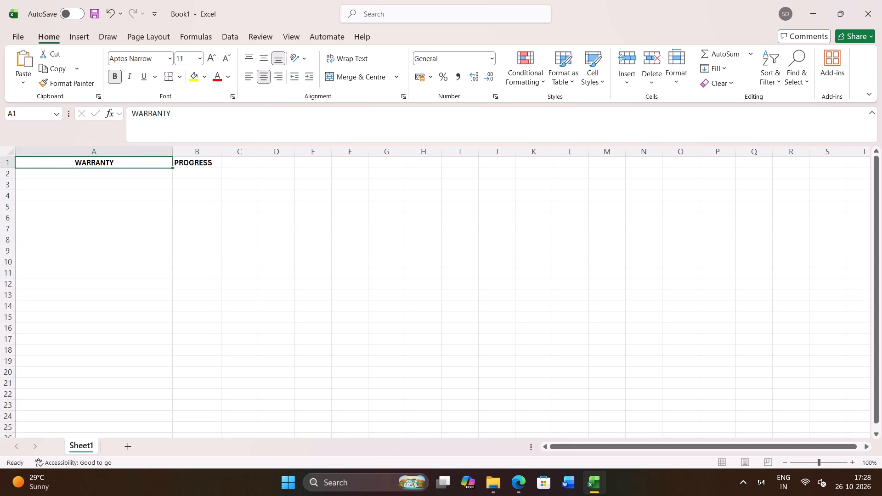
{"action": "double_click", "coordinate": [124, 164]}
{"action": "key", "text": "space"}
{"action": "type", "text": "NAME"}
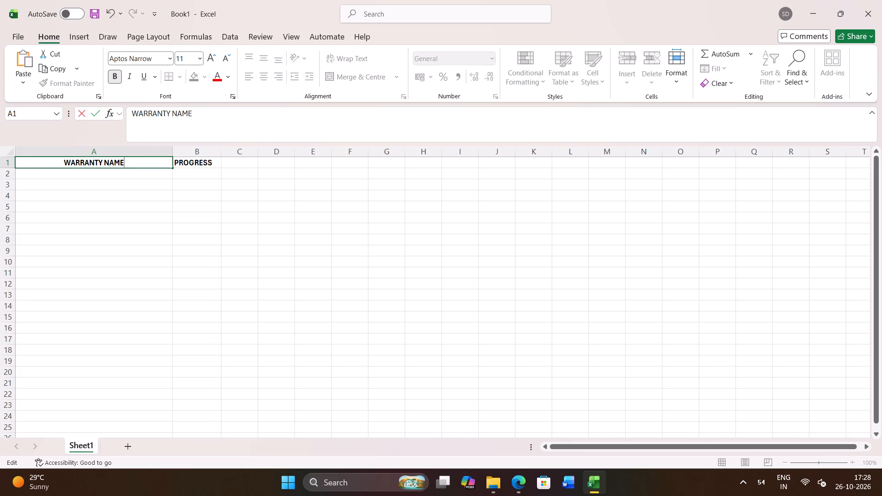
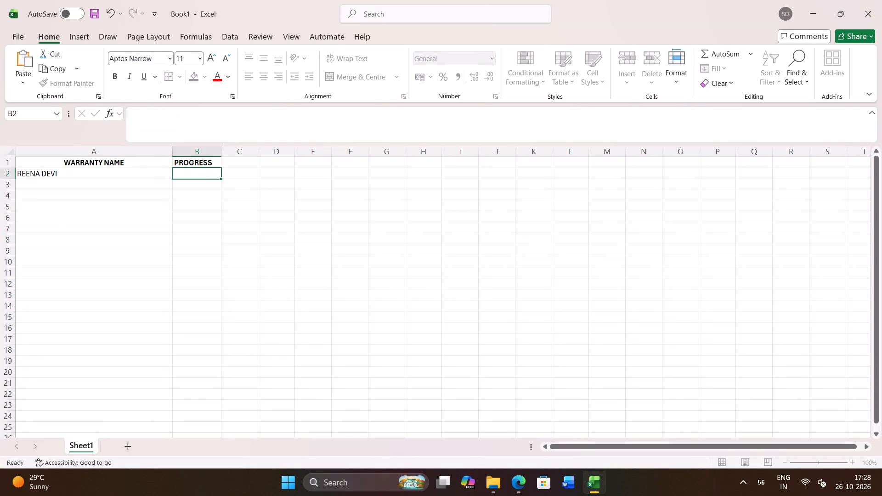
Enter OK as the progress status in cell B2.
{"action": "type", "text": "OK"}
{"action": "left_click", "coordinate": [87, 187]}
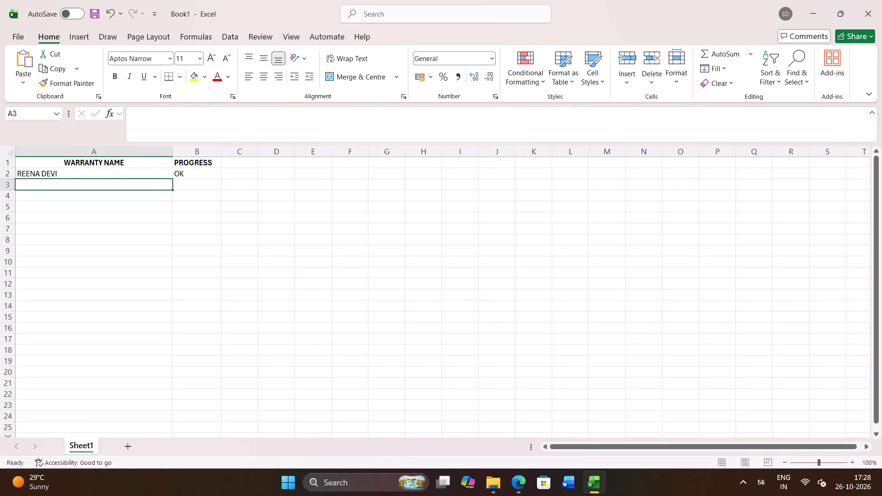
Replace the progress status in cell B2 with ISSUED.
{"action": "left_click", "coordinate": [192, 175]}
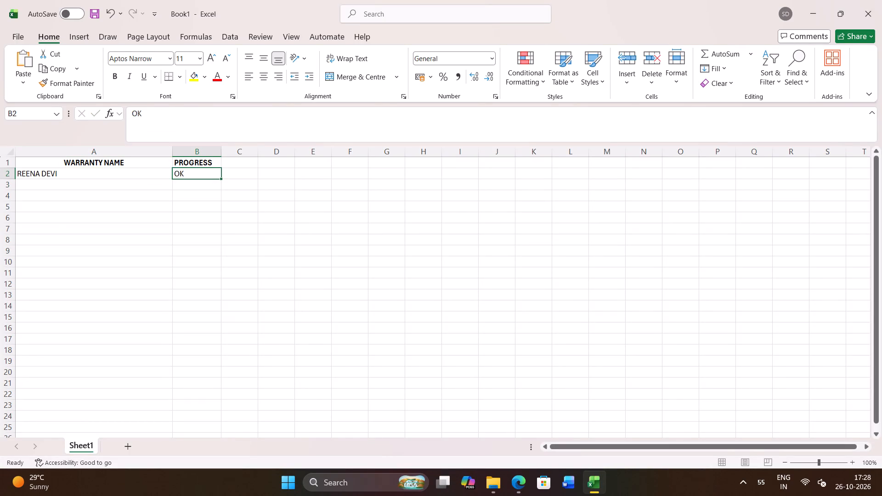
{"action": "key", "text": "i"}
{"action": "type", "text": "SSUED"}
{"action": "left_click", "coordinate": [206, 191]}
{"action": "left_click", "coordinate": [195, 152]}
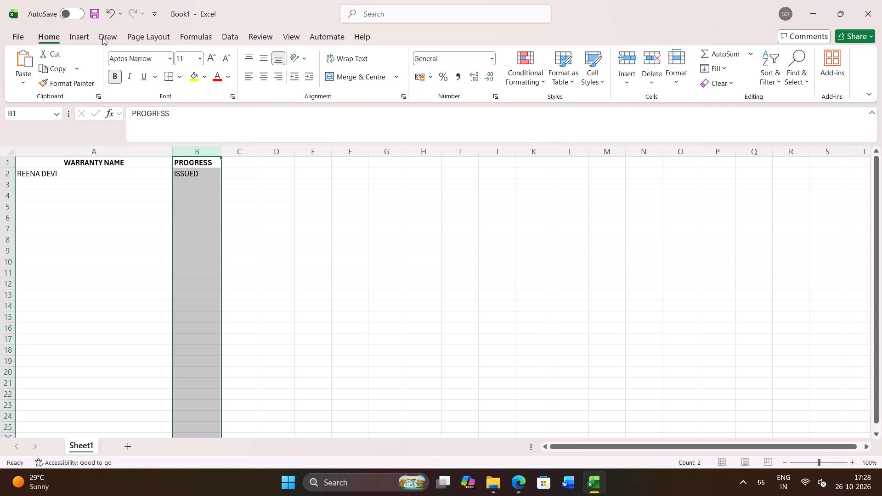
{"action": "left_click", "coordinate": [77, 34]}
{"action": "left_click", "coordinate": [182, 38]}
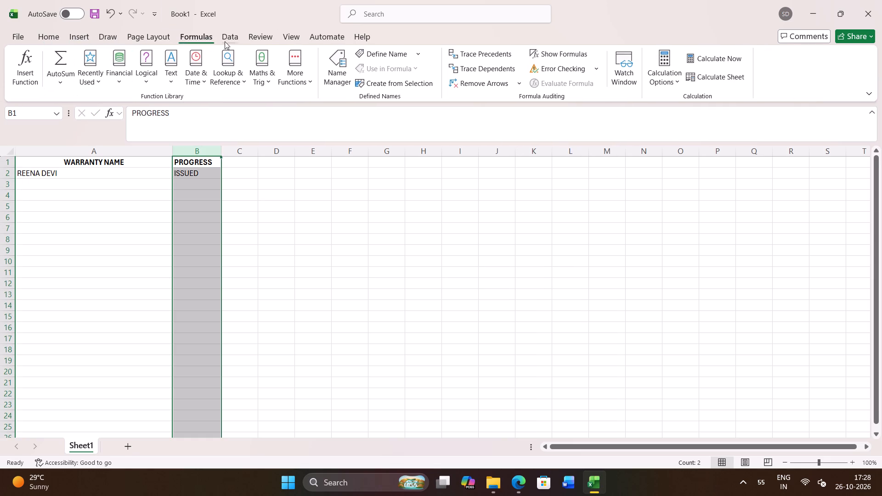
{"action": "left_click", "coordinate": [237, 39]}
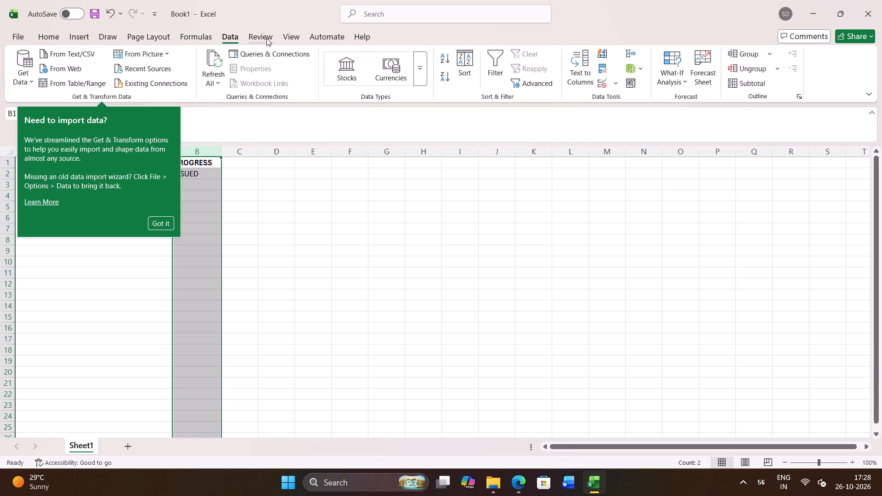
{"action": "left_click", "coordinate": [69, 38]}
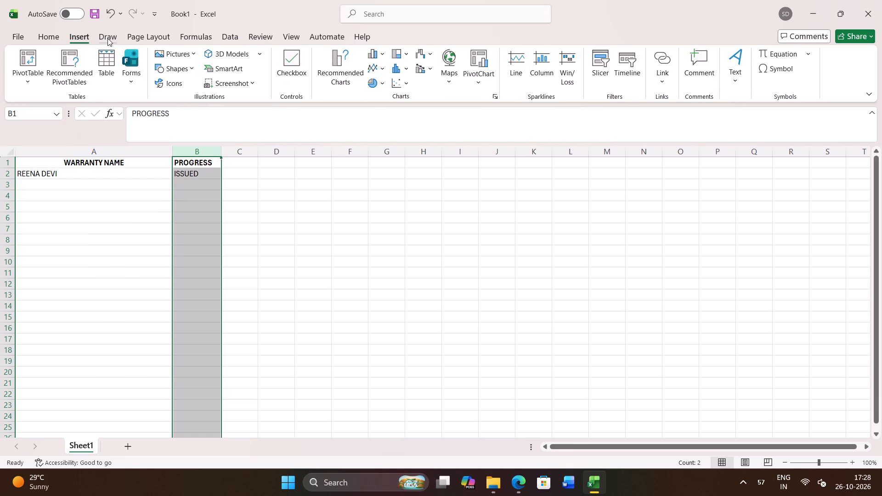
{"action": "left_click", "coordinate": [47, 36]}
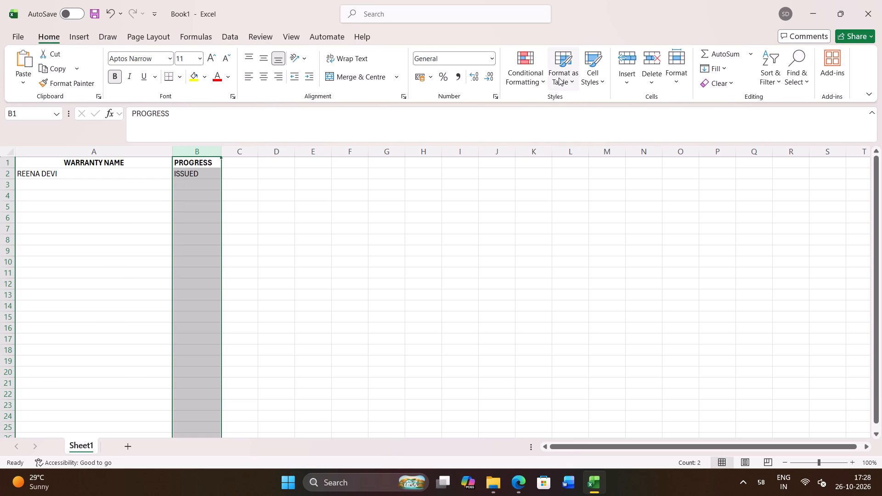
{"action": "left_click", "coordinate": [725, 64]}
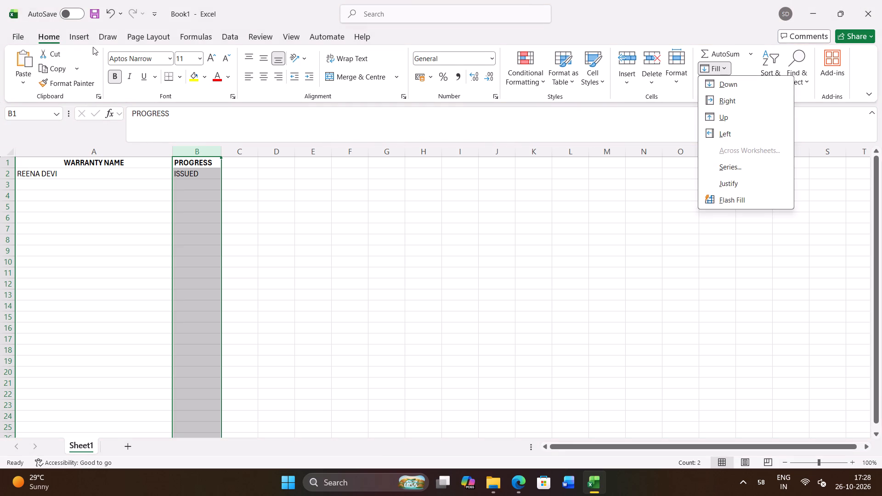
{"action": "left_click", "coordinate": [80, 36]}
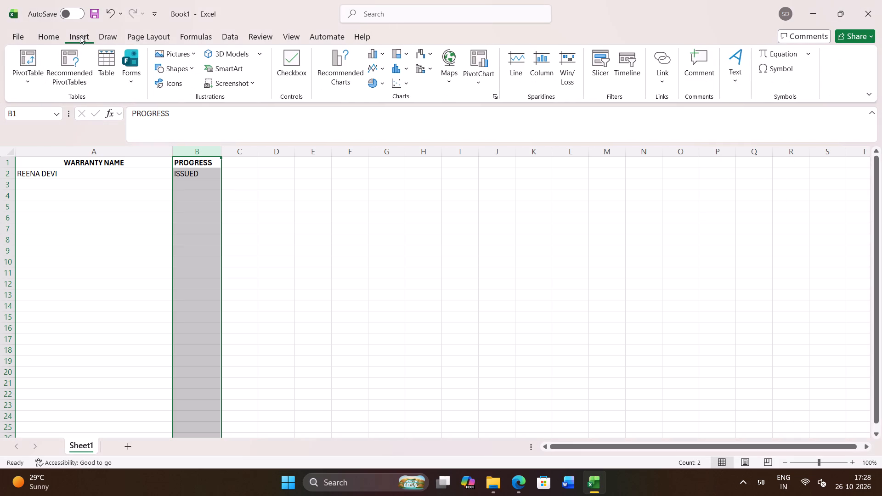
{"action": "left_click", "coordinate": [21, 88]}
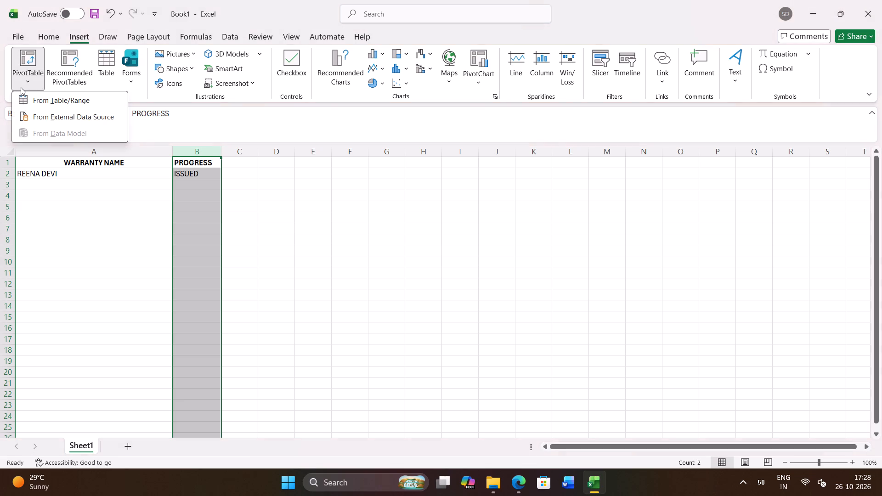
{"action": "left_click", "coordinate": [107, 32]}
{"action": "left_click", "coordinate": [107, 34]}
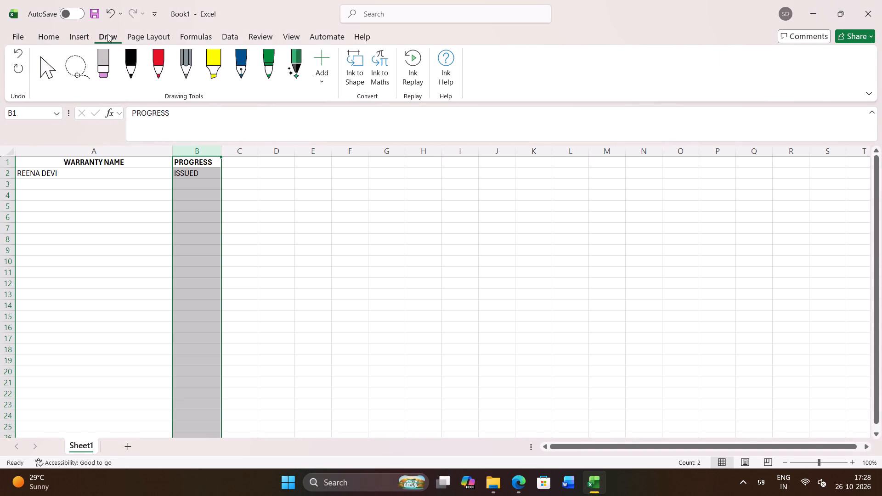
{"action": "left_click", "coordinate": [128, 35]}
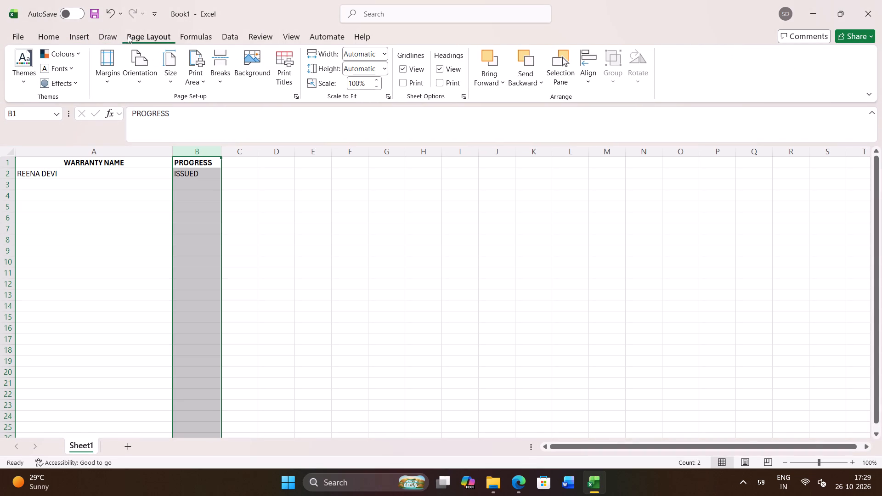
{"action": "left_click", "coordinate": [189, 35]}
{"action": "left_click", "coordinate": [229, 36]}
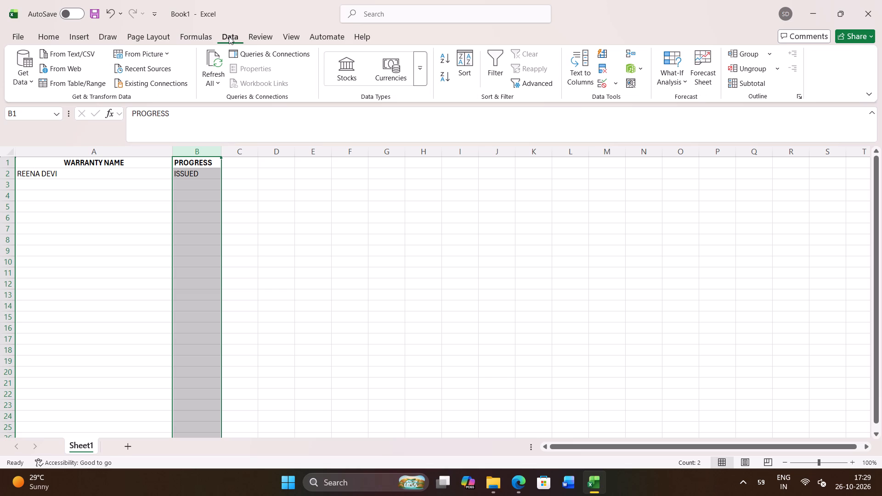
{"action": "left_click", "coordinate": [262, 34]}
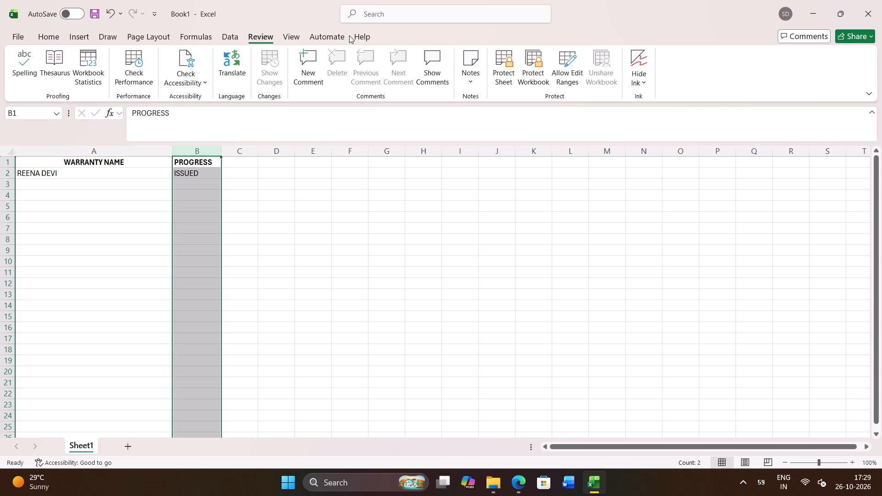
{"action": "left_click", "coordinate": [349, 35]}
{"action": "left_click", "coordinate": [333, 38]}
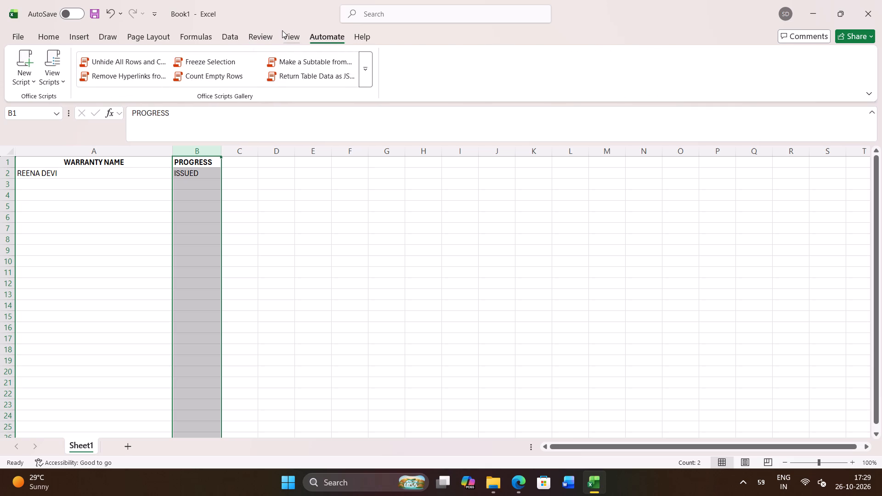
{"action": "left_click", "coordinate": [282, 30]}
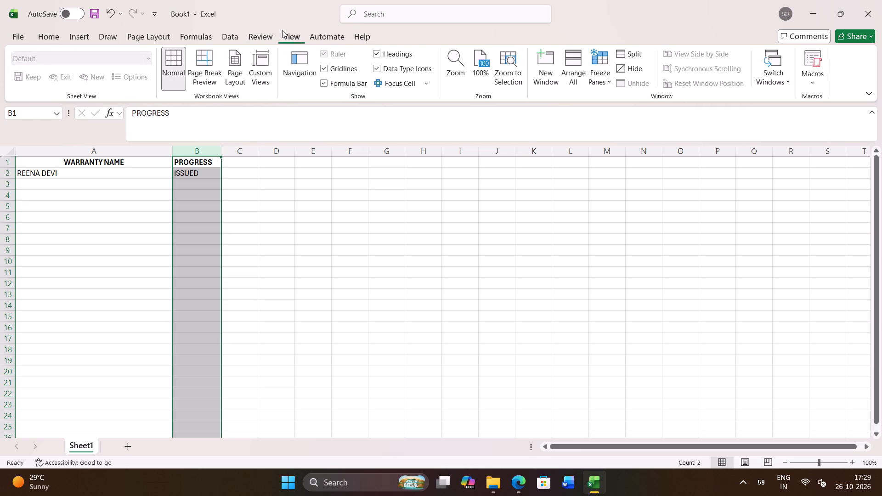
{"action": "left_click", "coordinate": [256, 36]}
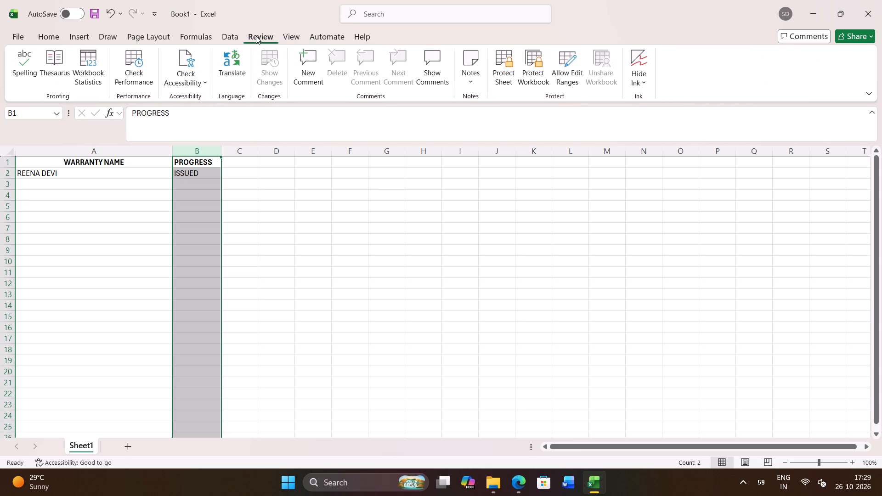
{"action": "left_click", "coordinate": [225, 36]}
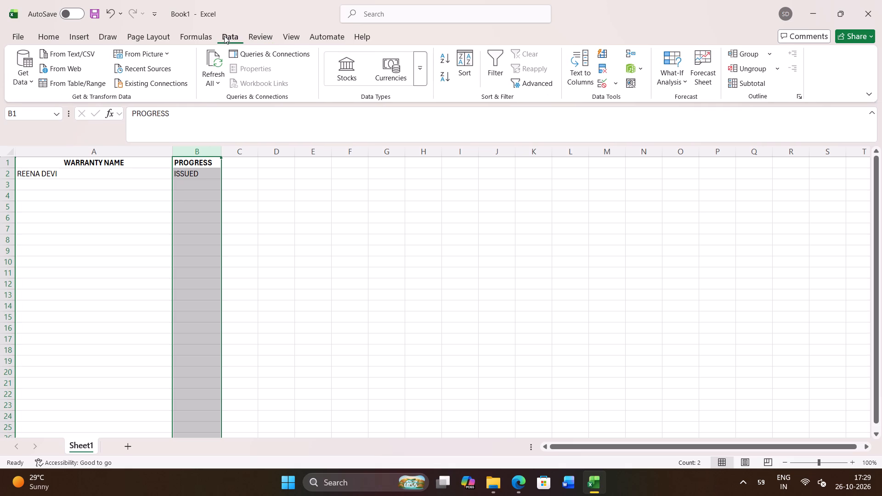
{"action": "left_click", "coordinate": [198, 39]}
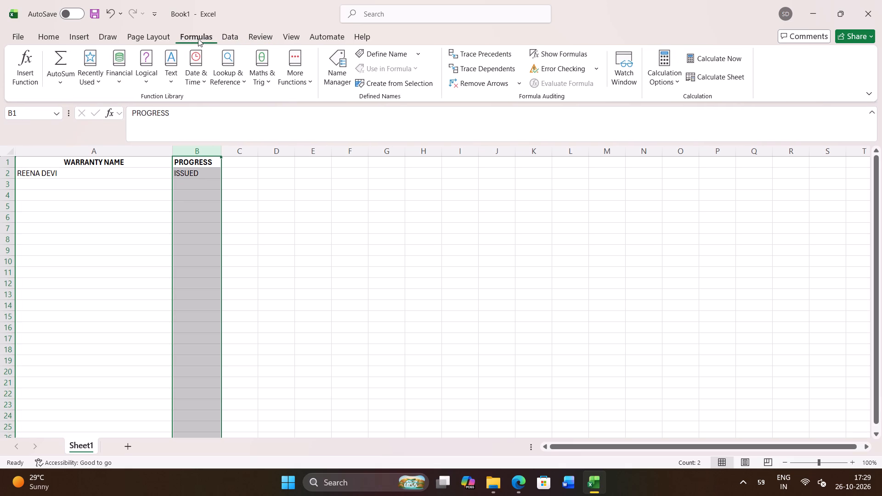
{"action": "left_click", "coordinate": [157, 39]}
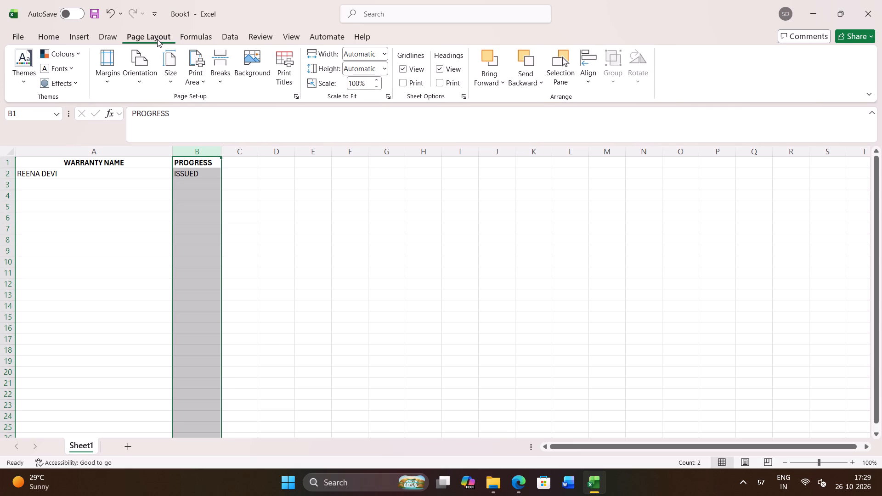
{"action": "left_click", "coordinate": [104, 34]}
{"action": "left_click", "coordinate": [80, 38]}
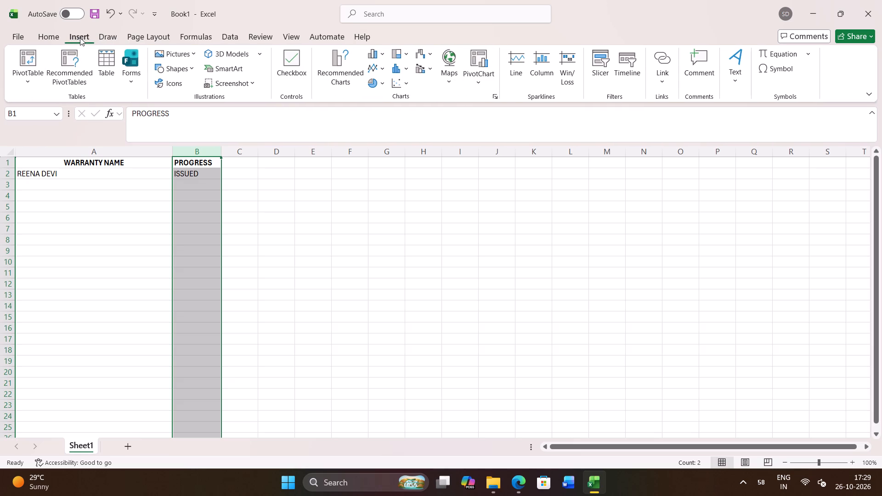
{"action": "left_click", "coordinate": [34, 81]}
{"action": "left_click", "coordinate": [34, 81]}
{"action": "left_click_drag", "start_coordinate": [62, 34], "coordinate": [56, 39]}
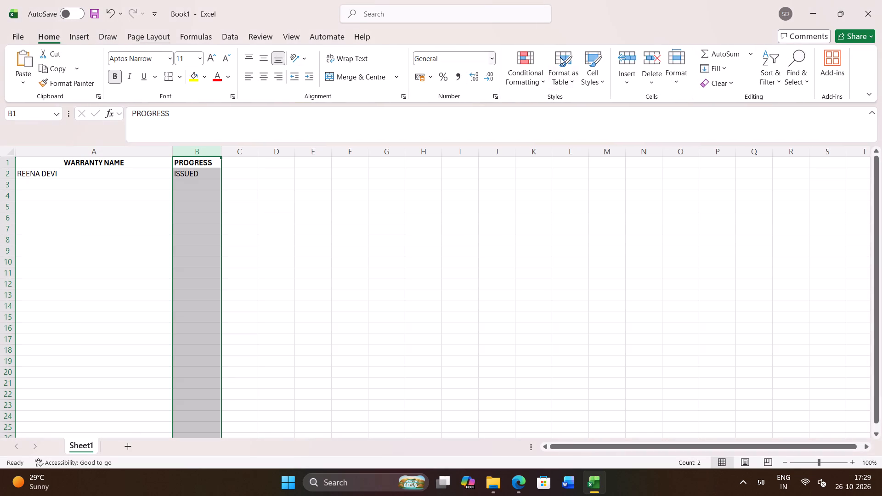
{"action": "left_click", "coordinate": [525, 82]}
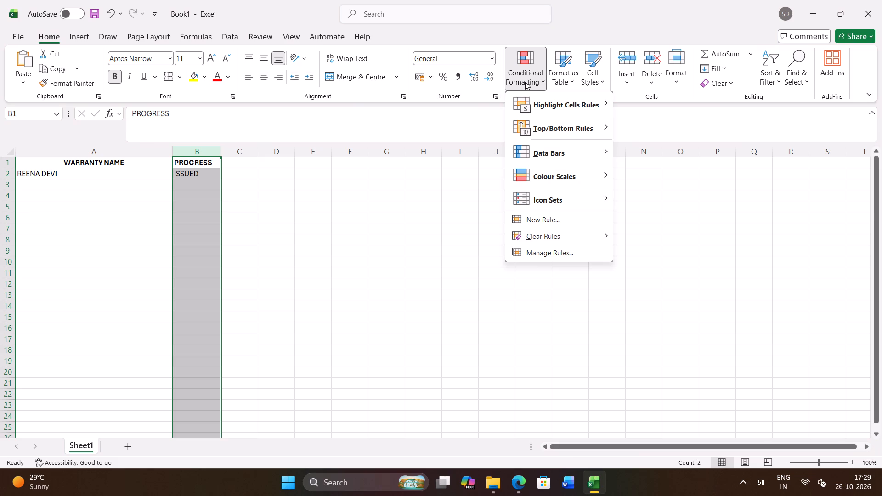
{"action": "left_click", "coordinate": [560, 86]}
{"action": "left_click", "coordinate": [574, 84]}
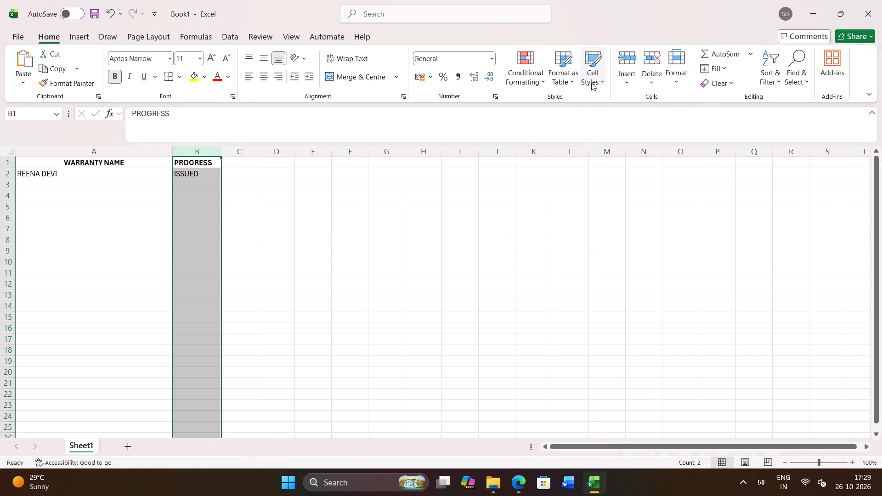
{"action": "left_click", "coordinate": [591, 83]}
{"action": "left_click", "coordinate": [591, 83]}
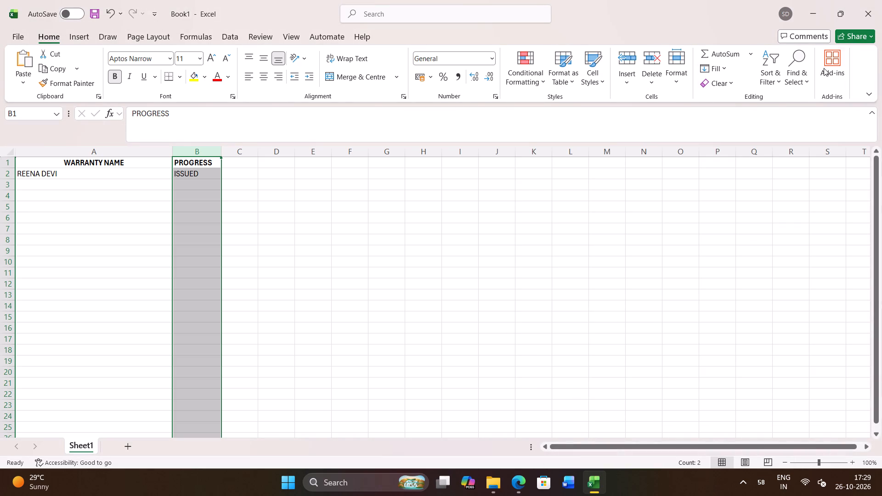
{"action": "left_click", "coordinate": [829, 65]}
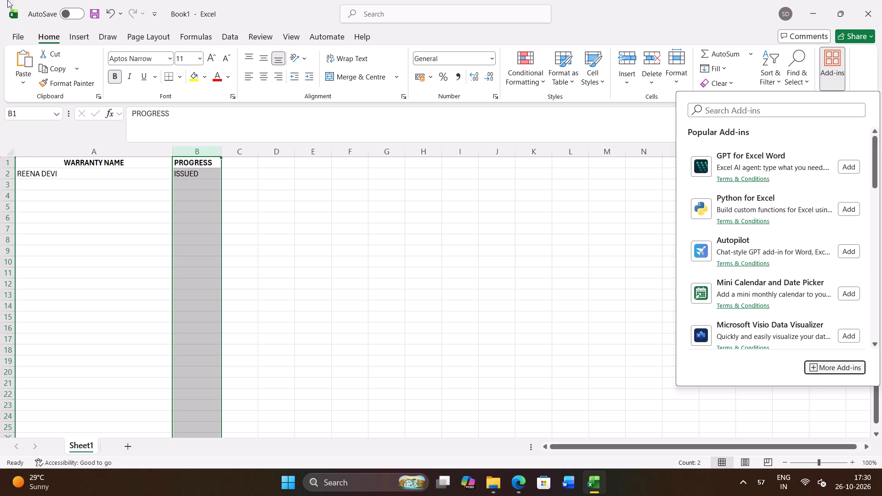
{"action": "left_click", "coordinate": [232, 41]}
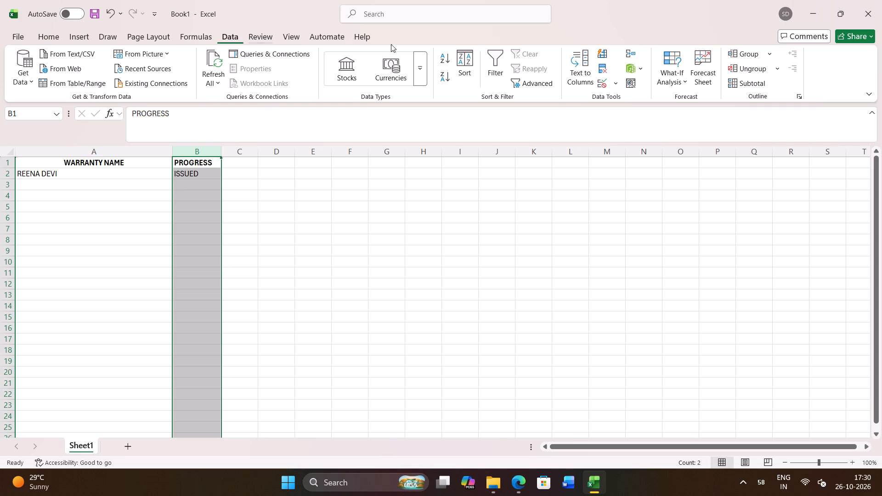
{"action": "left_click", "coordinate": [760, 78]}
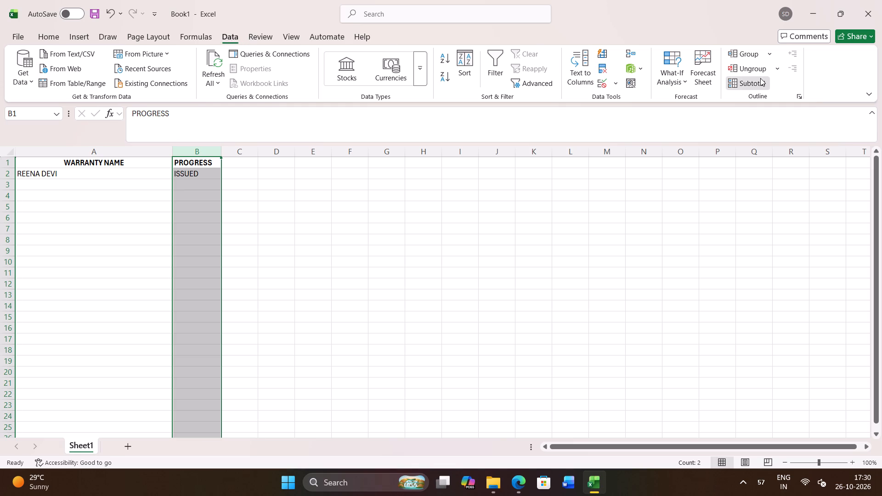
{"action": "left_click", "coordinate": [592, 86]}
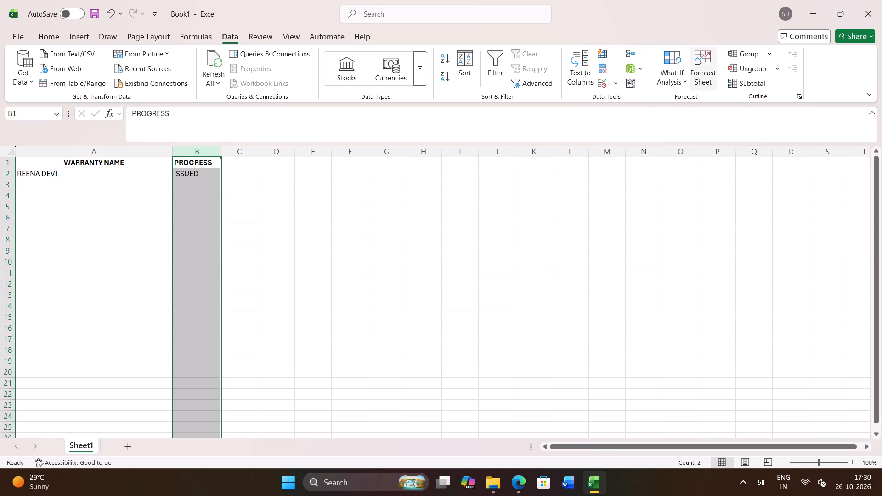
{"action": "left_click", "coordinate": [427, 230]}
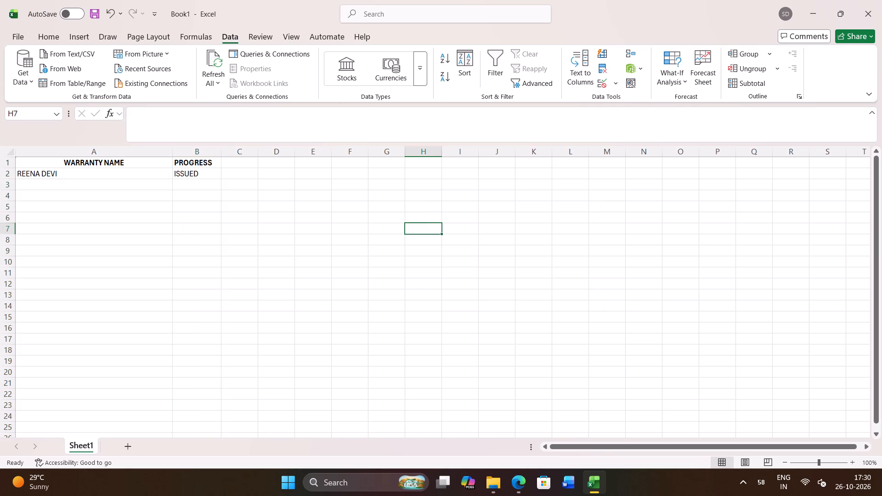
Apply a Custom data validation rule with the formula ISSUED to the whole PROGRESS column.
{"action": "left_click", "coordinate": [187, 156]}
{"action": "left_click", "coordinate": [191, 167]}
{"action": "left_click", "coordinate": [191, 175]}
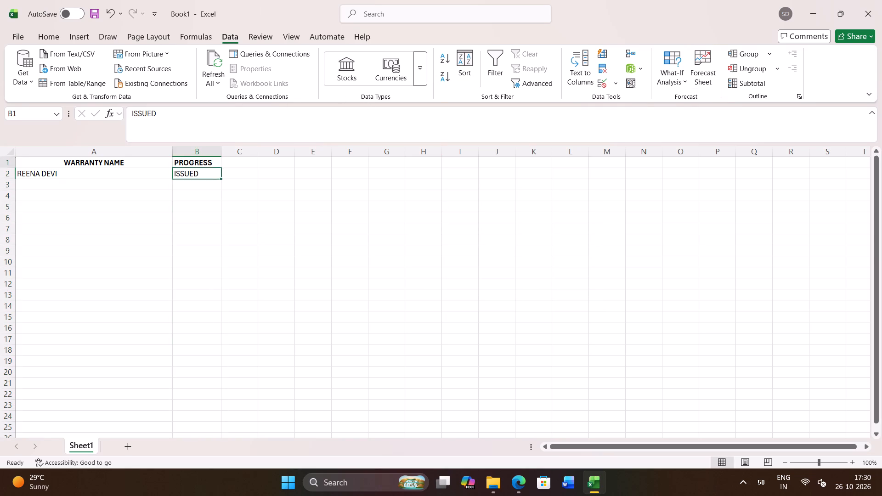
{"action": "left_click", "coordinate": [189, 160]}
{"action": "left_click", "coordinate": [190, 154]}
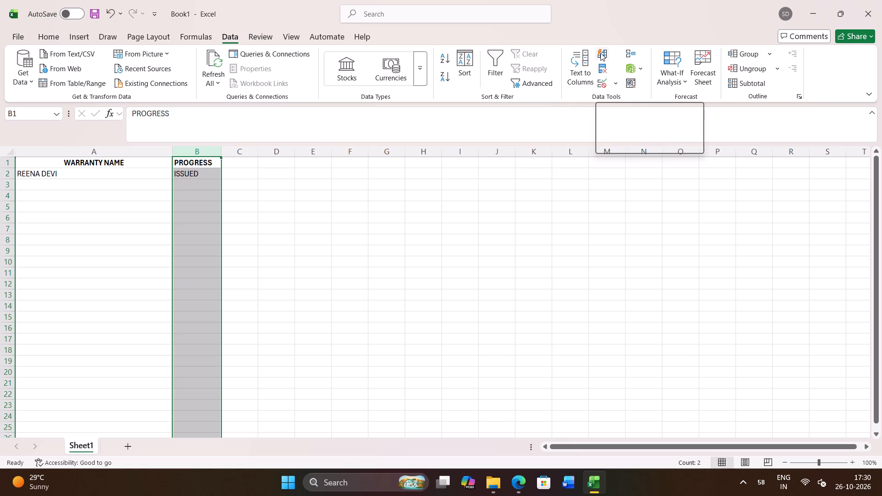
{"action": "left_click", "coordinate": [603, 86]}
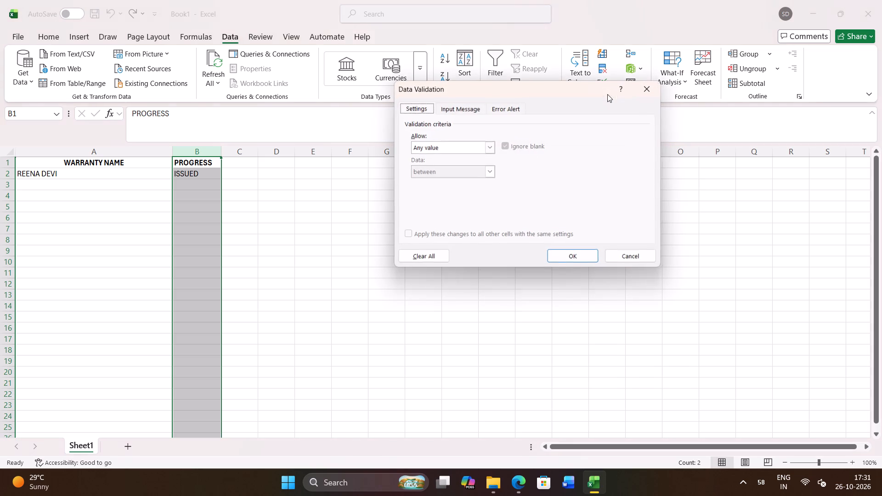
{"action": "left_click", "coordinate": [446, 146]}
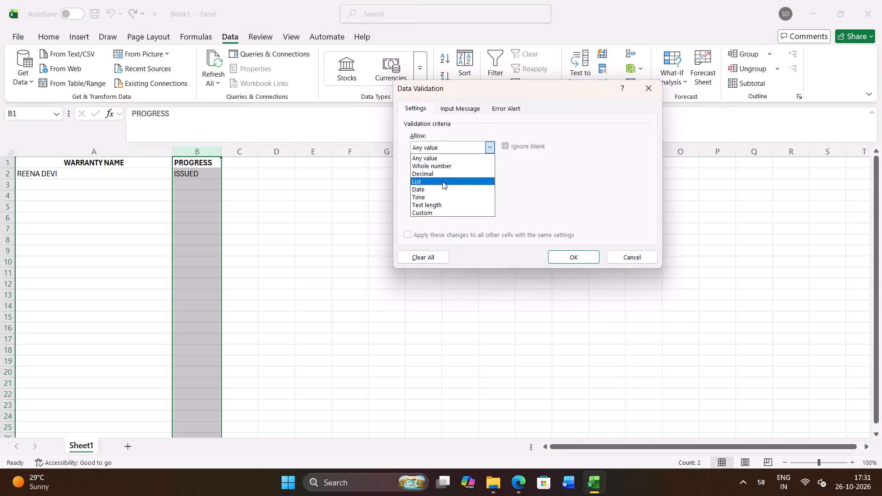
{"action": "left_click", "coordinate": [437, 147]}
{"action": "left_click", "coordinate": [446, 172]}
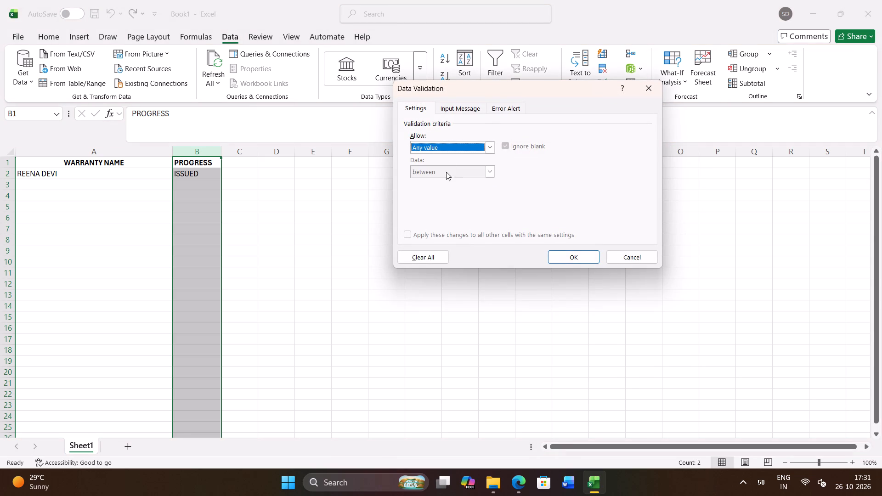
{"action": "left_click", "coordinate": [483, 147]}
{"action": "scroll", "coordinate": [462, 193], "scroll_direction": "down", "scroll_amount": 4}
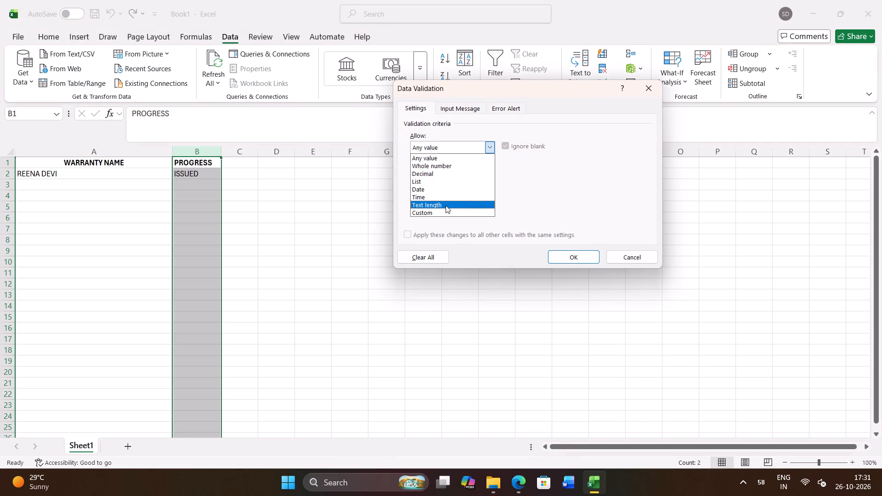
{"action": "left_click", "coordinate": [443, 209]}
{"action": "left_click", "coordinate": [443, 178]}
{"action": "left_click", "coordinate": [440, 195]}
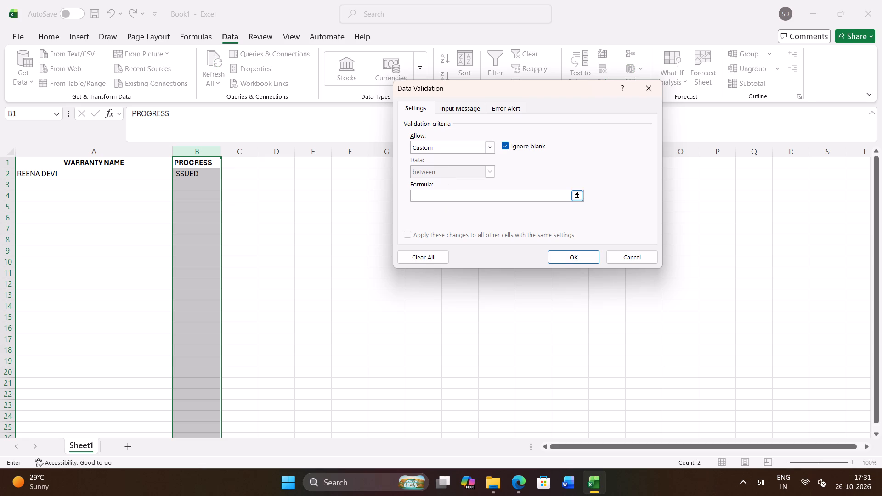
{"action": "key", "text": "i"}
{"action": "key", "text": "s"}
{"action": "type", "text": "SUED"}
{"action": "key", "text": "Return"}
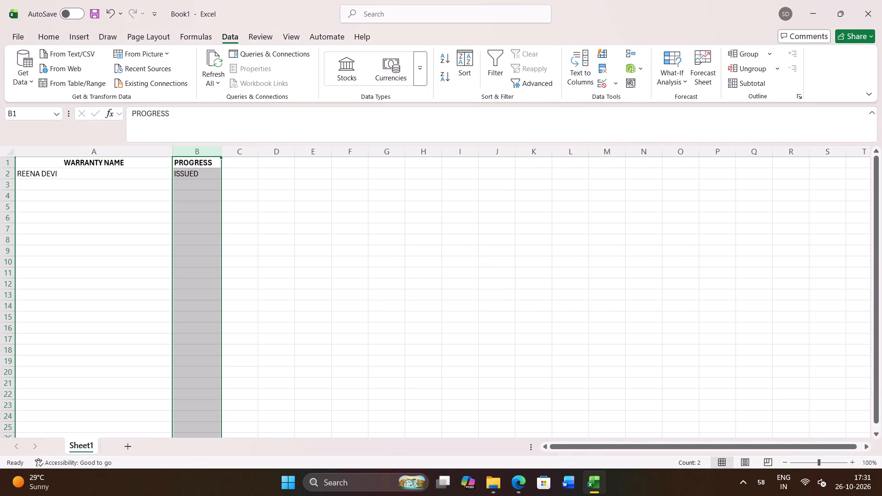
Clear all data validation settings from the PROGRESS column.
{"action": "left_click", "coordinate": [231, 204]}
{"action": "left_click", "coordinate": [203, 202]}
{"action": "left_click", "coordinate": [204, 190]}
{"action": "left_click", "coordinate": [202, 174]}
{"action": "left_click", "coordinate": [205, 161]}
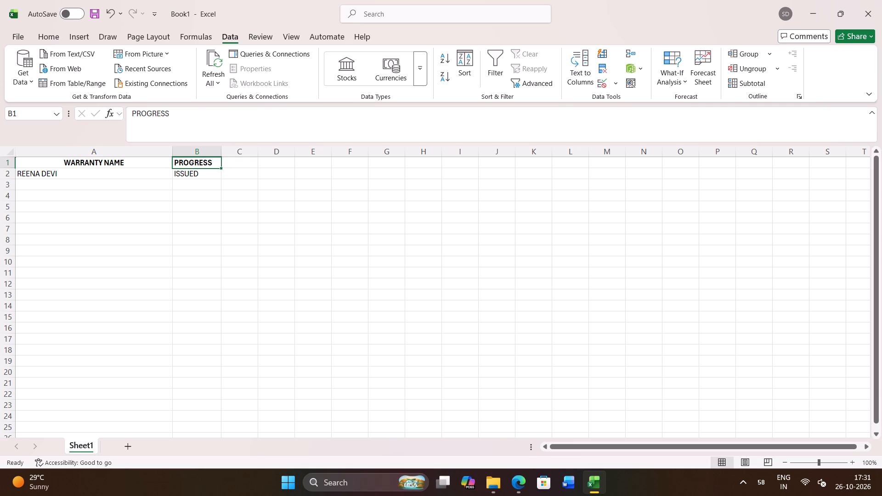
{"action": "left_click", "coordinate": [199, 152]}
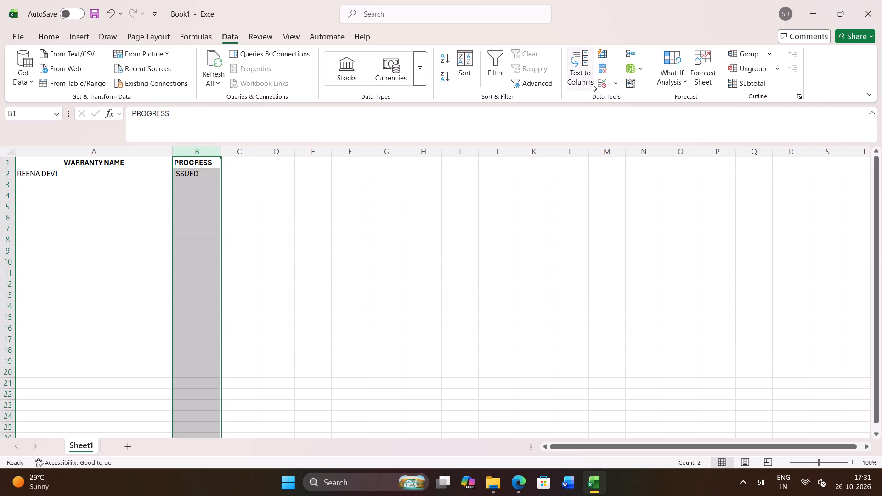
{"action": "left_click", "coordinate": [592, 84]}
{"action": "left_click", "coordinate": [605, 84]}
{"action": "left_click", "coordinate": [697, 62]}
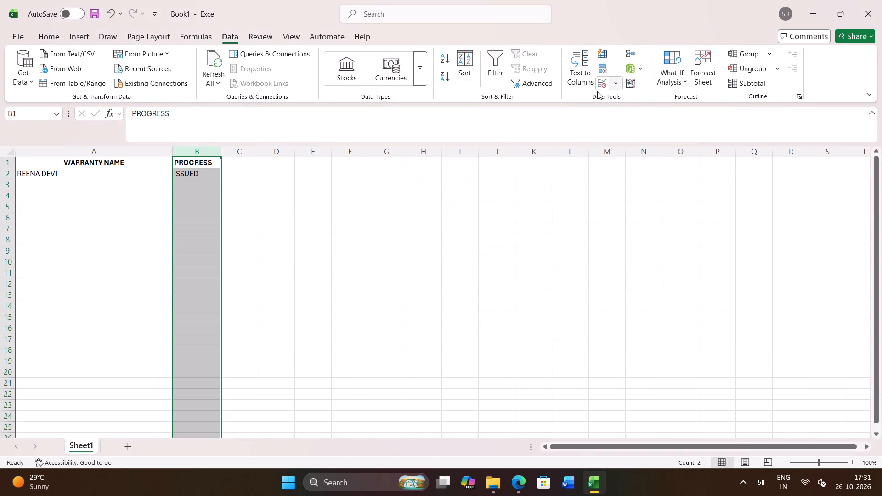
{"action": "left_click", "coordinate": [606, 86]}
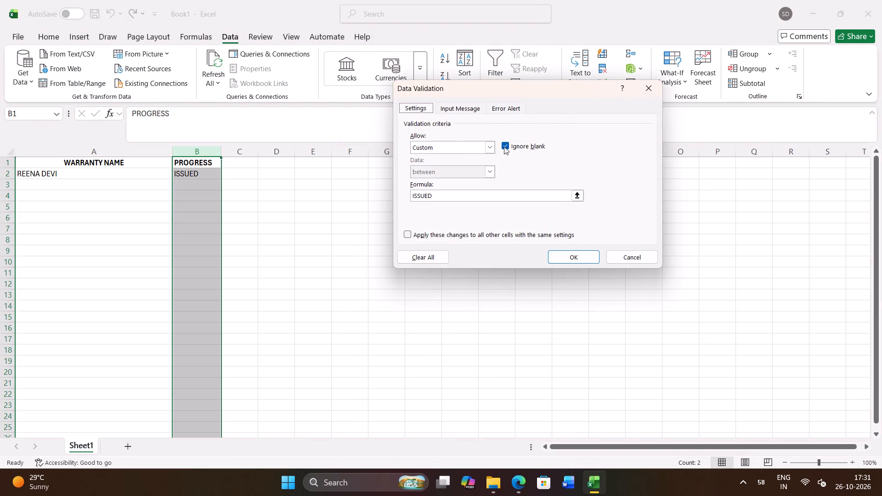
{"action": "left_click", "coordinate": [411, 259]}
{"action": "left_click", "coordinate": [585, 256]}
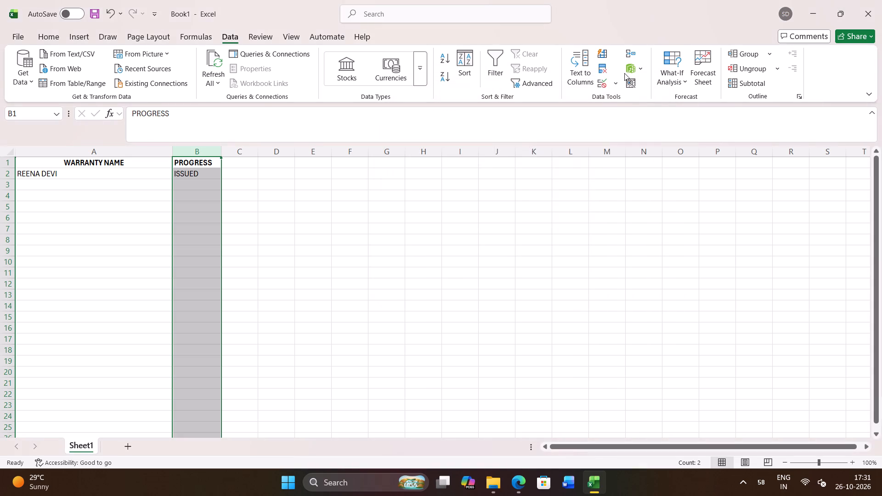
Apply List data validation to the whole PROGRESS column with the source ISSUED,PENDING,REJECTED.
{"action": "left_click", "coordinate": [612, 86]}
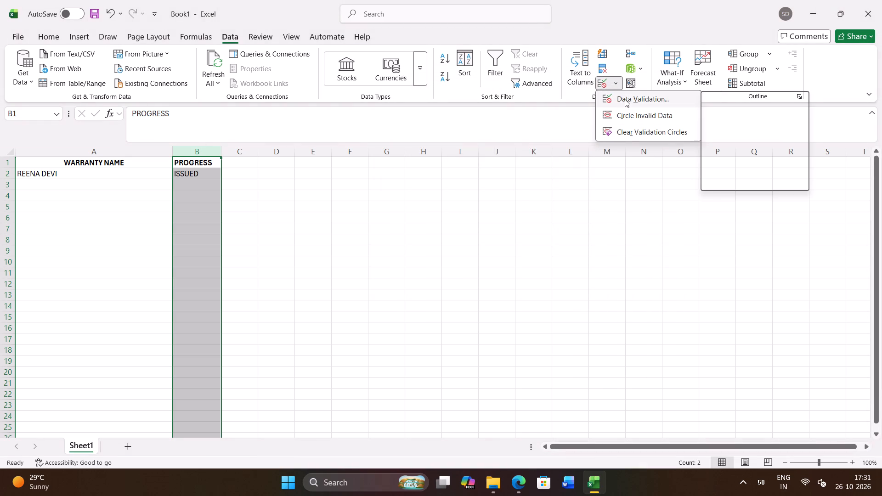
{"action": "left_click", "coordinate": [615, 99]}
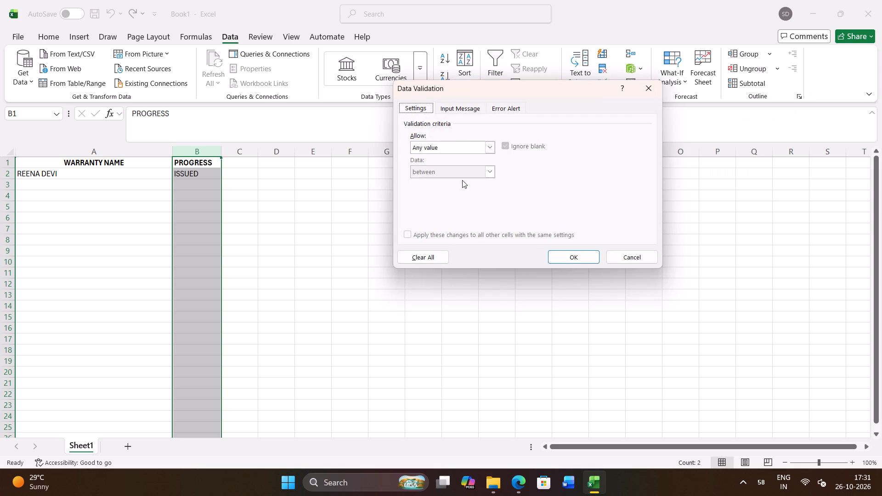
{"action": "left_click", "coordinate": [449, 173]}
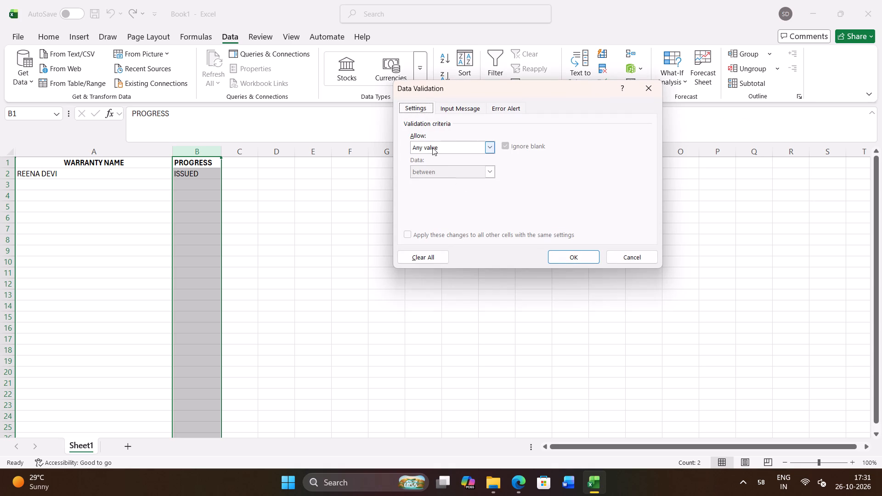
{"action": "left_click", "coordinate": [432, 147]}
{"action": "scroll", "coordinate": [449, 187], "scroll_direction": "down", "scroll_amount": 2}
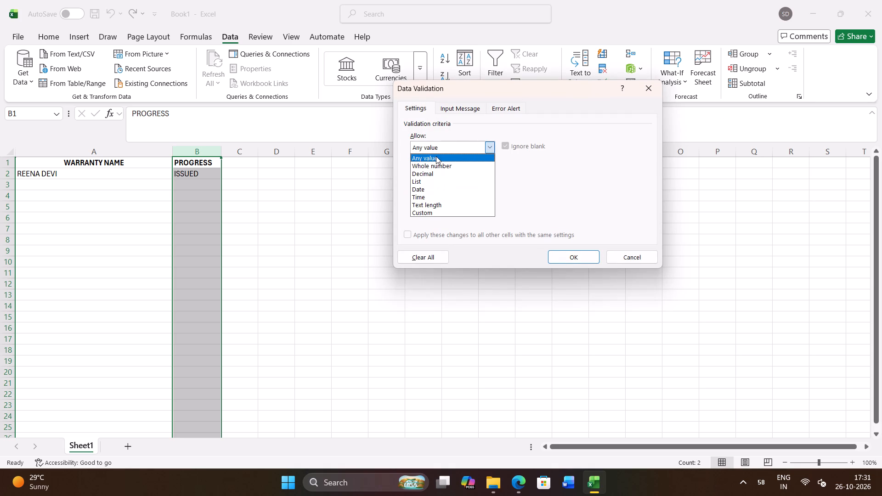
{"action": "left_click", "coordinate": [433, 182]}
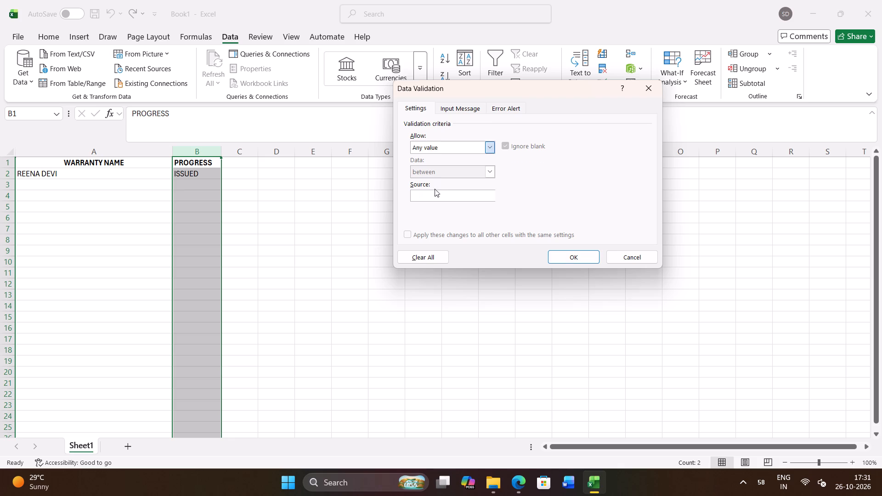
{"action": "left_click", "coordinate": [435, 192]}
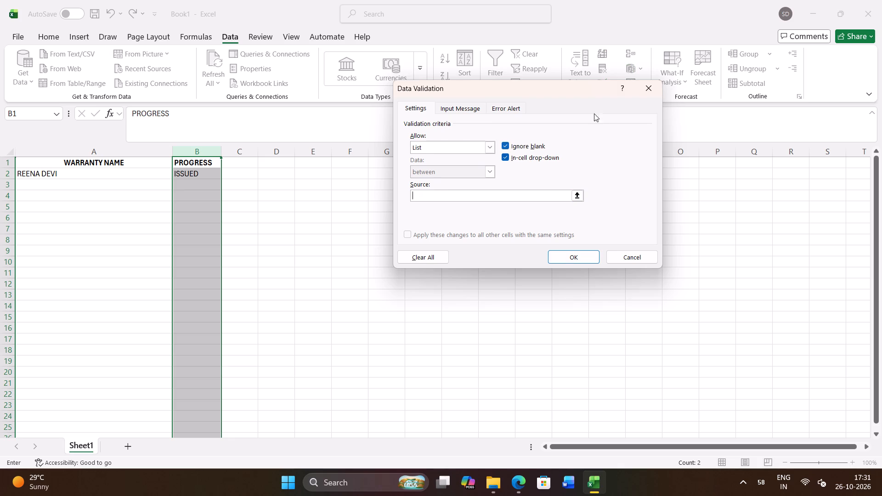
{"action": "key", "text": "i"}
{"action": "key", "text": "s"}
{"action": "key", "text": "s"}
{"action": "key", "text": "u"}
{"action": "type", "text": "ED"}
{"action": "key", "text": "comma"}
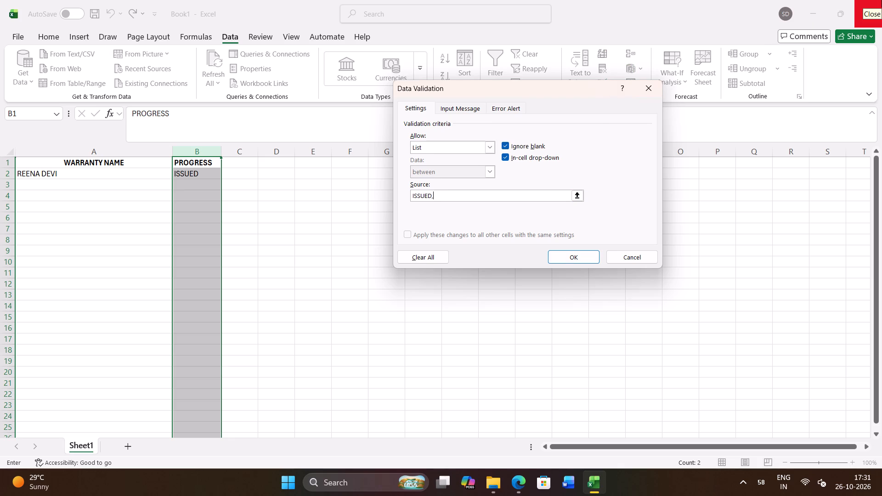
{"action": "type", "text": "PEND"}
{"action": "type", "text": "ING"}
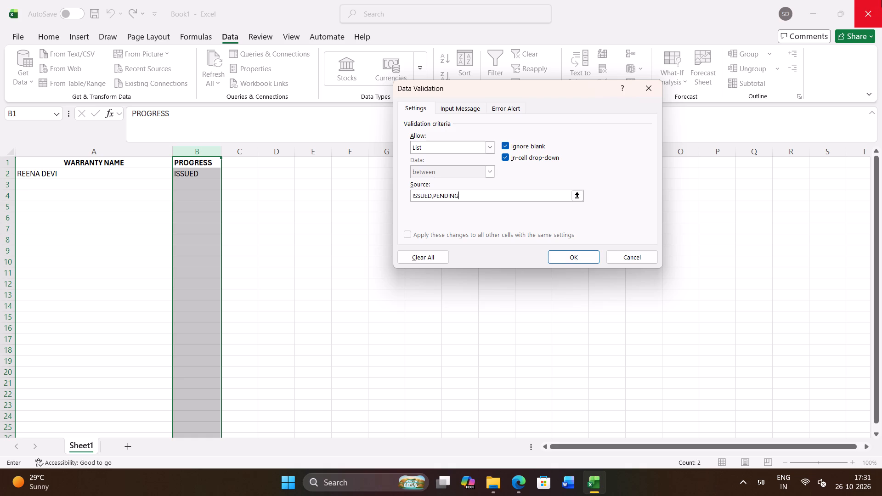
{"action": "key", "text": "comma"}
{"action": "key", "text": "BackSpace"}
{"action": "type", "text": ",REJECTED"}
{"action": "key", "text": "Return"}
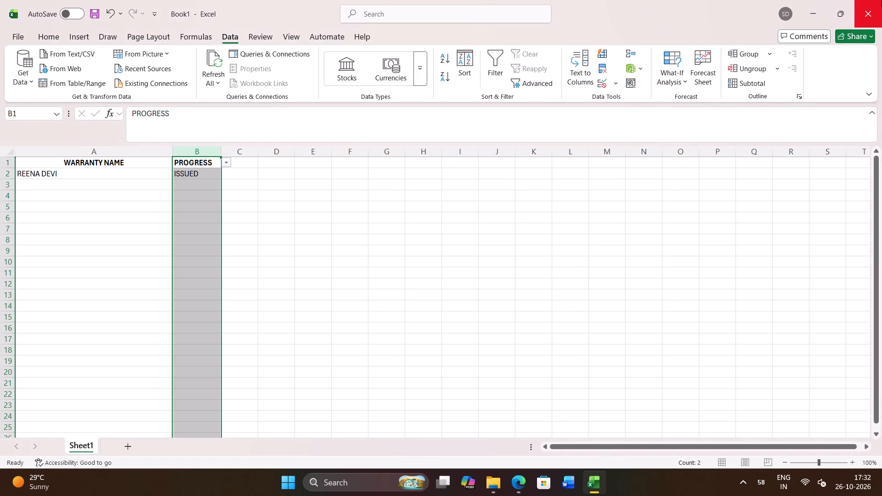
Check several cells in the PROGRESS column, including B2, for the in-cell drop-down list.
{"action": "left_click", "coordinate": [173, 203]}
{"action": "left_click", "coordinate": [219, 202]}
{"action": "left_click", "coordinate": [197, 248]}
{"action": "left_click", "coordinate": [203, 291]}
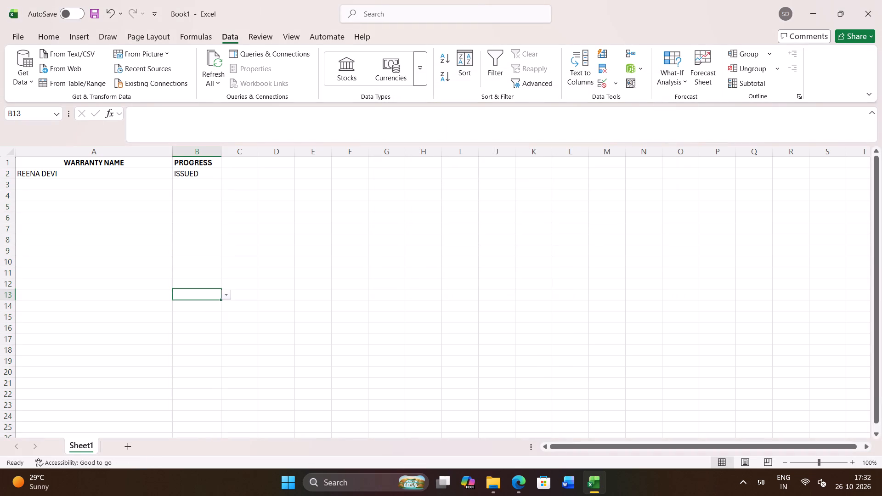
{"action": "left_click", "coordinate": [198, 173]}
{"action": "left_click", "coordinate": [226, 178]}
{"action": "left_click", "coordinate": [321, 244]}
Close the workbook and save its changes under the file name WARRANTY in the OneDrive Documents folder.
{"action": "left_click", "coordinate": [881, 0]}
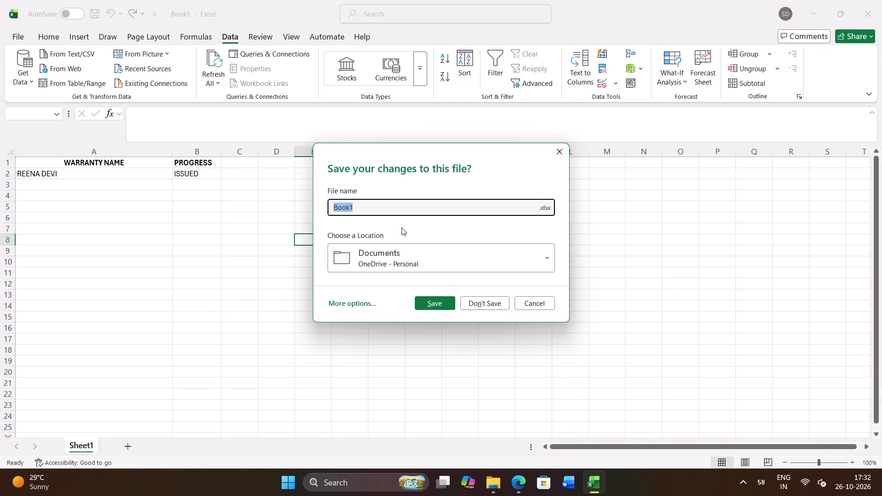
{"action": "type", "text": "WARRANTIES"}
{"action": "key", "text": "BackSpace"}
{"action": "key", "text": "BackSpace"}
{"action": "key", "text": "BackSpace"}
{"action": "type", "text": "TY"}
{"action": "key", "text": "BackSpace"}
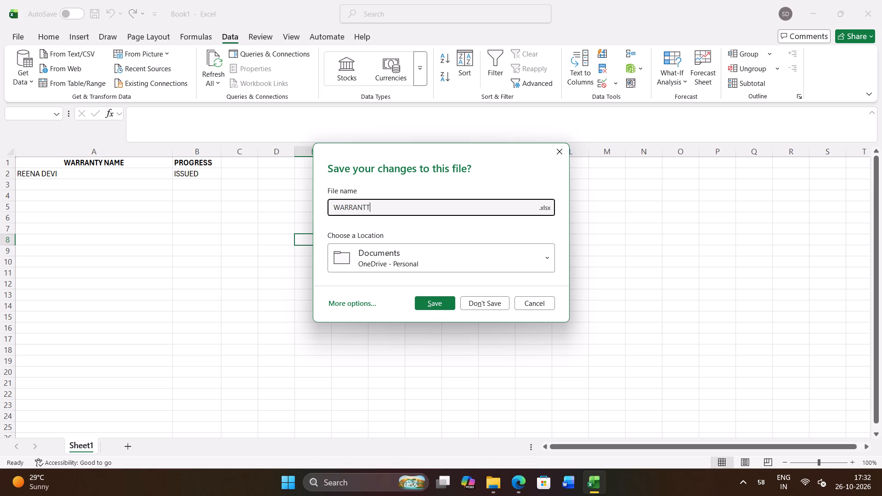
{"action": "key", "text": "BackSpace"}
{"action": "key", "text": "t"}
{"action": "key", "text": "BackSpace"}
{"action": "type", "text": "Y"}
{"action": "key", "text": "space"}
{"action": "type", "text": "PRO"}
{"action": "key", "text": "BackSpace"}
{"action": "key", "text": "BackSpace"}
{"action": "key", "text": "BackSpace"}
{"action": "key", "text": "BackSpace"}
{"action": "key", "text": "Return"}
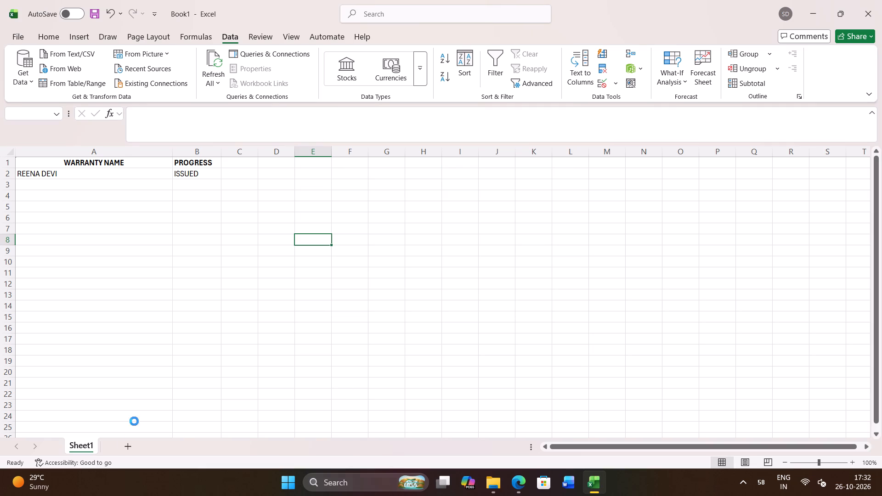
{"action": "left_click", "coordinate": [442, 255]}
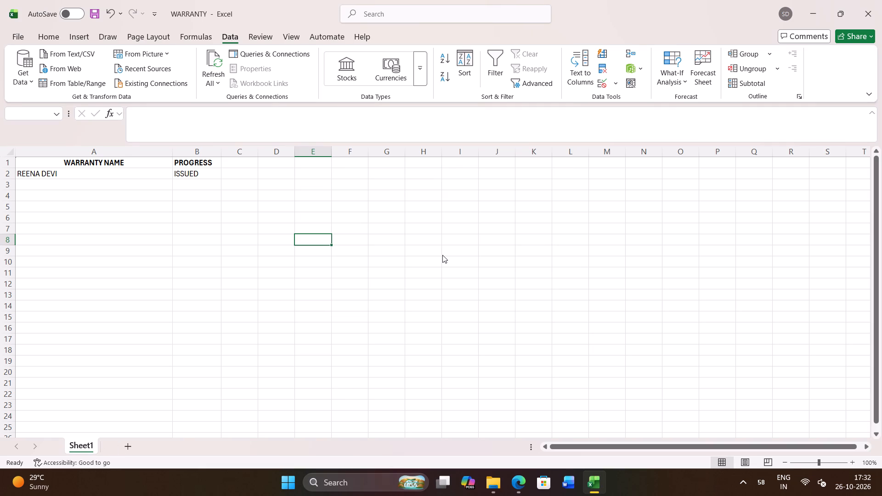